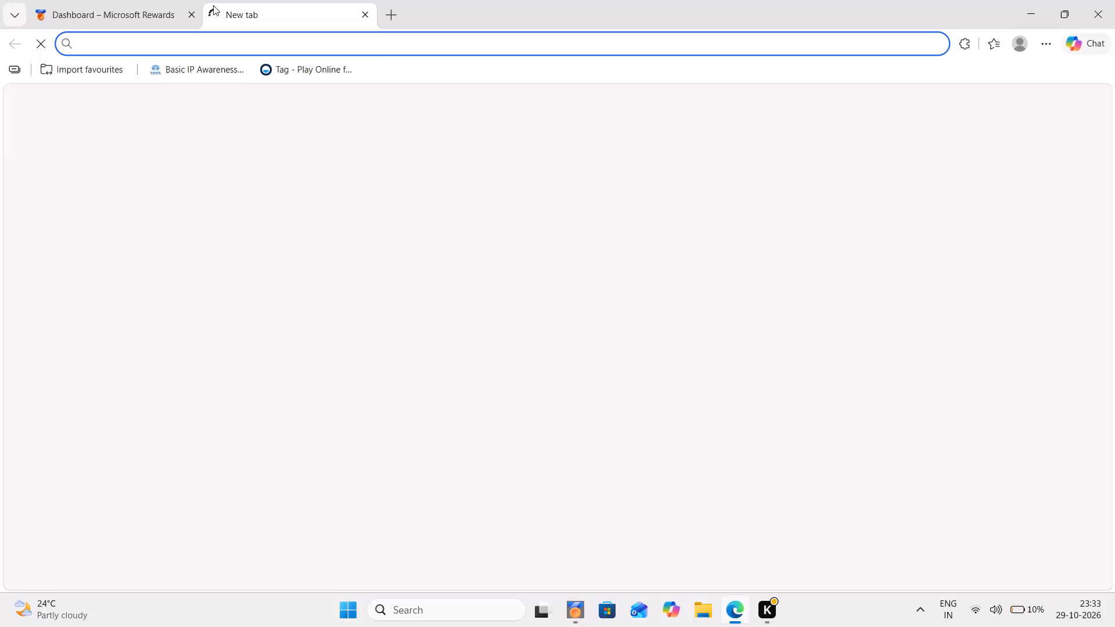
# Search the web for "remove pages from pdf" and open iLovePDF's Remove PDF pages tool, closing the leftover search results.
pyautogui.write('rek')
pyautogui.press('BackSpace')
pyautogui.write('mo')
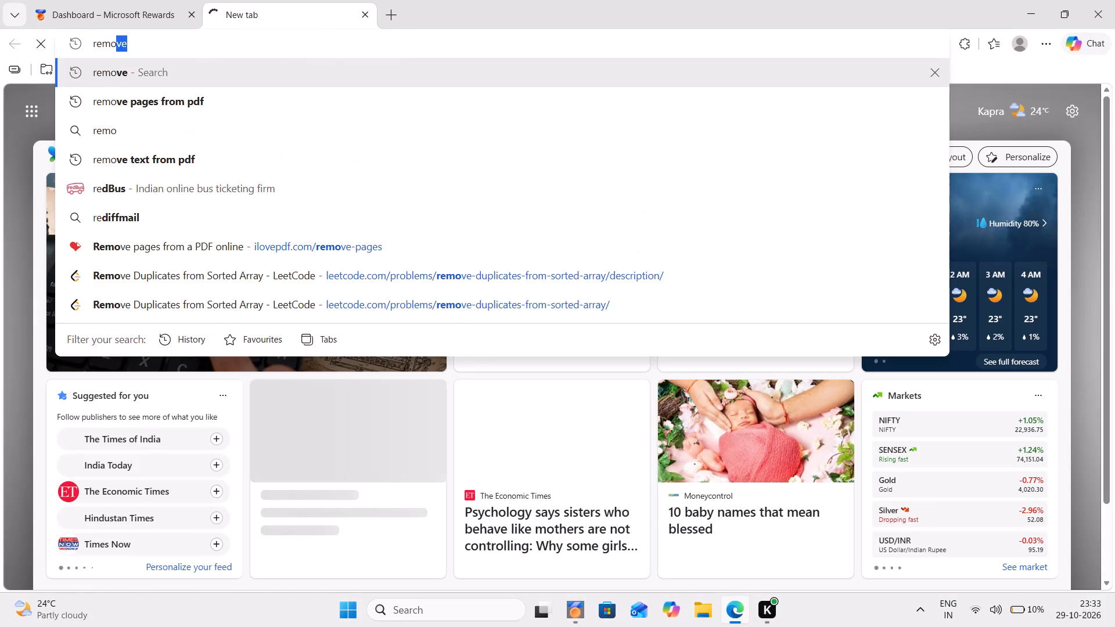
pyautogui.click(190, 99)
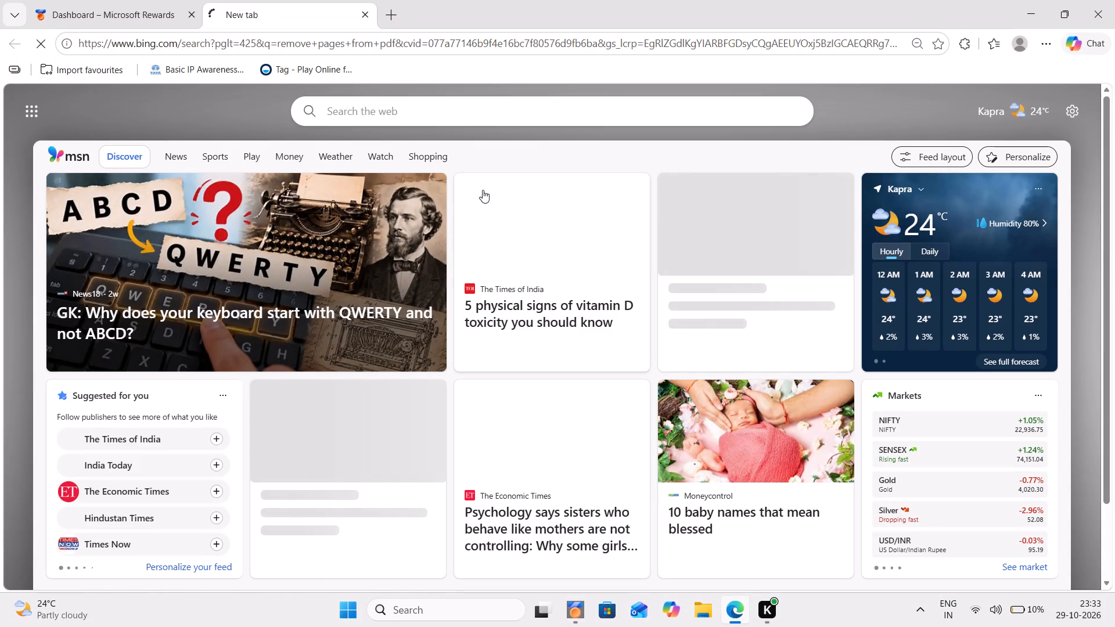
pyautogui.click(280, 236)
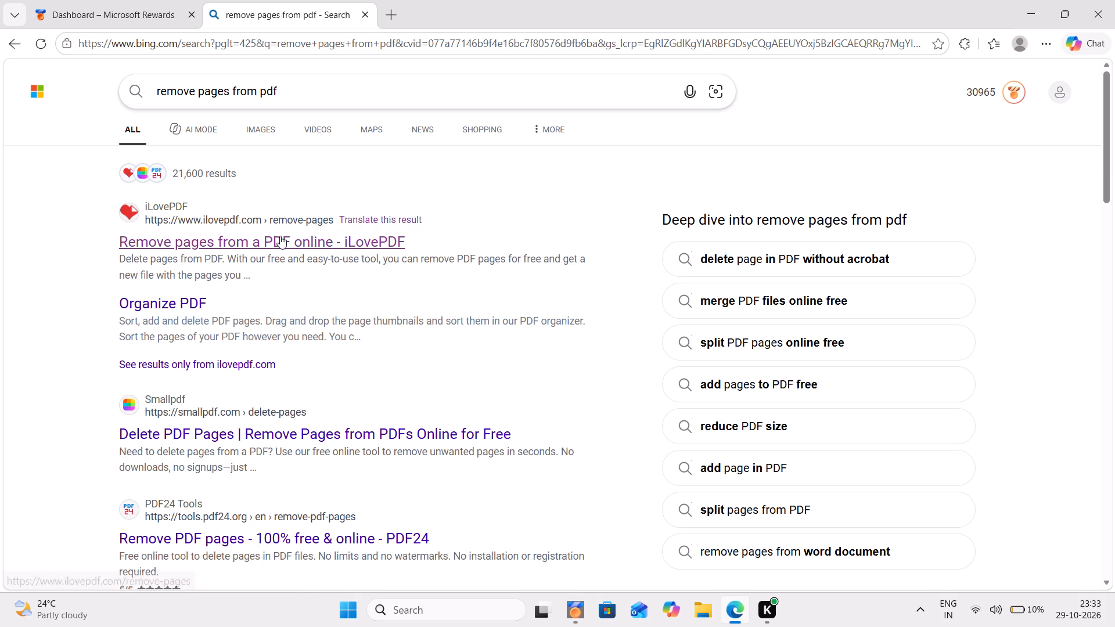
pyautogui.click(361, 17)
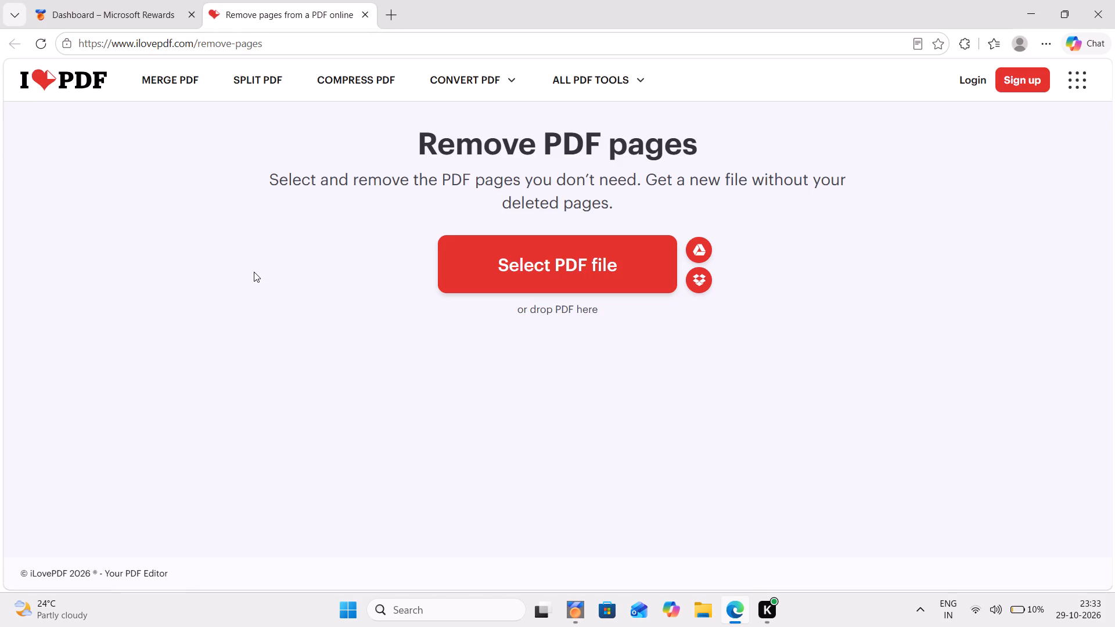
# Load the "wsma final batch 13" PDF from Downloads into the page removal tool.
pyautogui.click(570, 273)
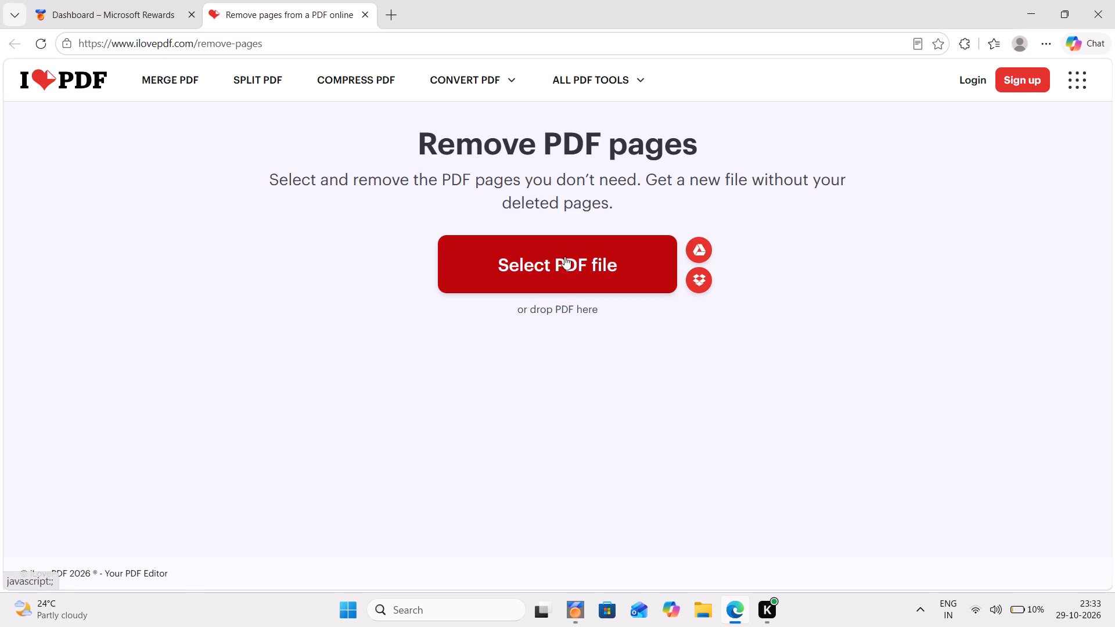
pyautogui.click(554, 270)
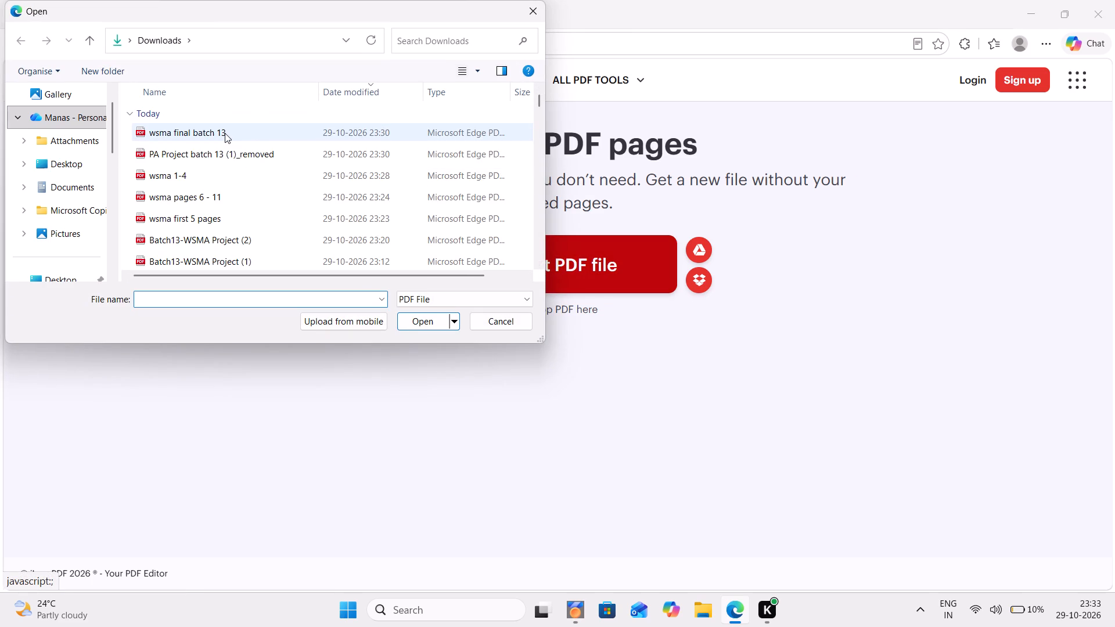
pyautogui.doubleClick(225, 133)
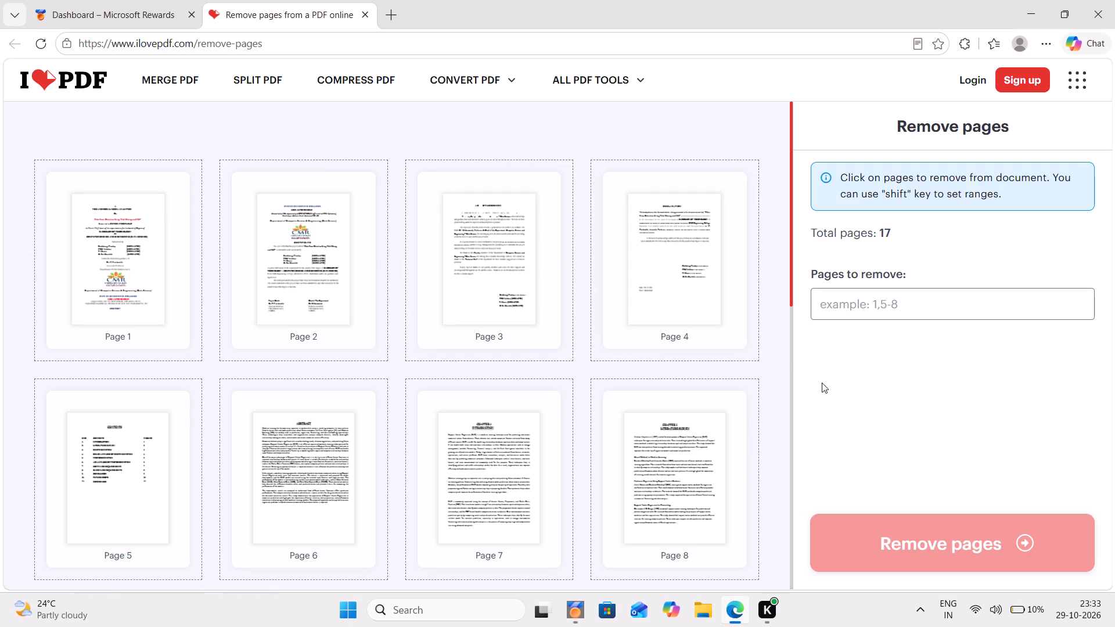
# Open "pa color printouts" from the Downloads folder in File Explorer, examine which pages it contains, and return to the removal tool.
pyautogui.doubleClick(690, 601)
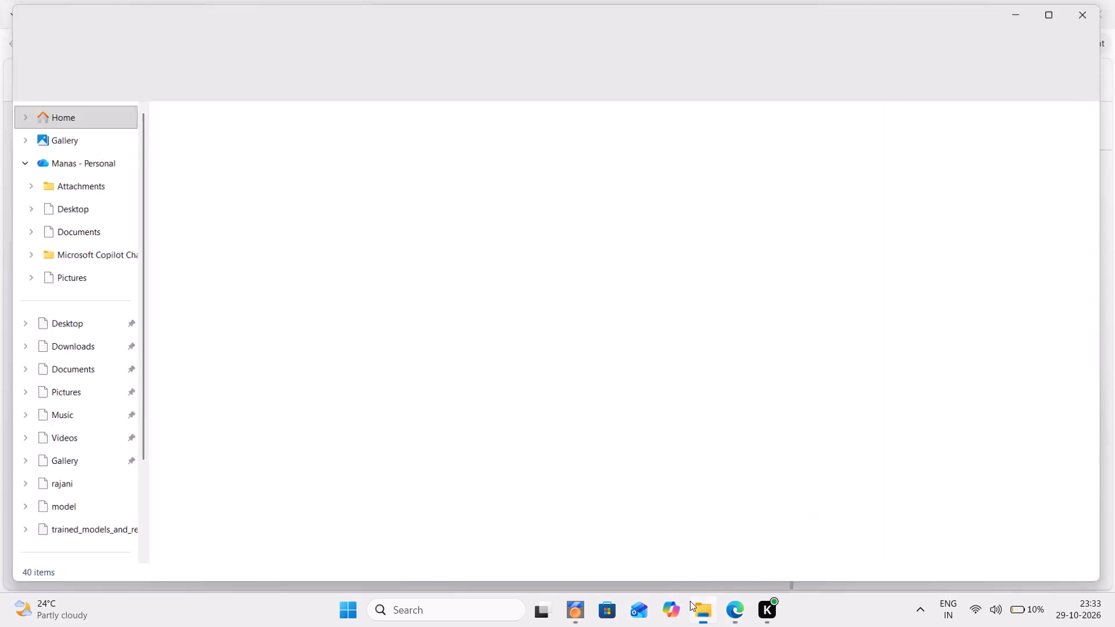
pyautogui.click(709, 617)
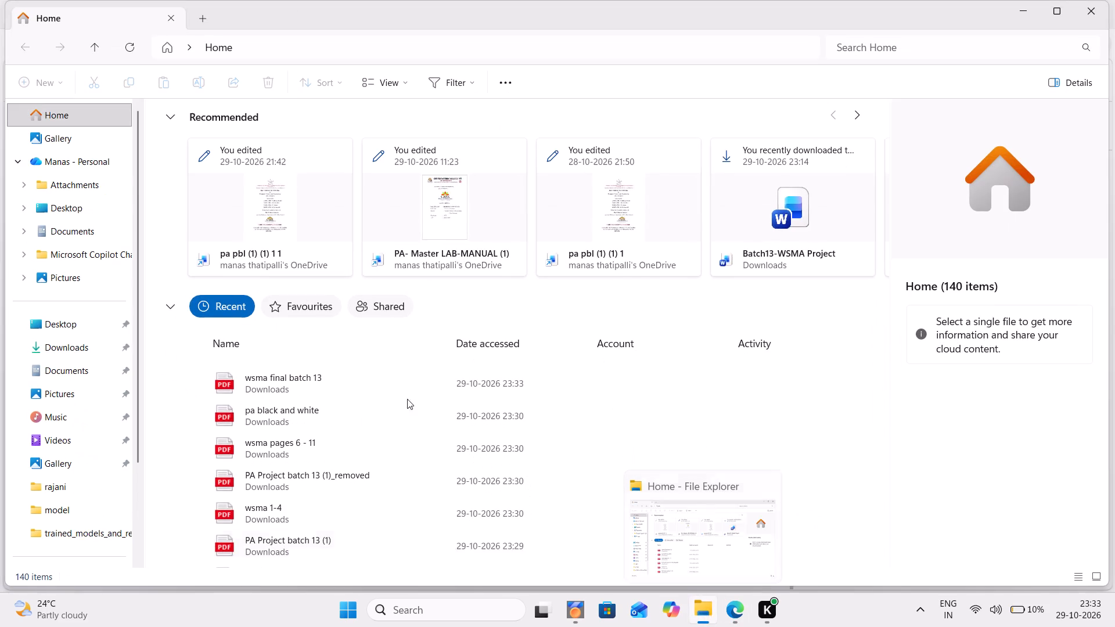
pyautogui.click(42, 347)
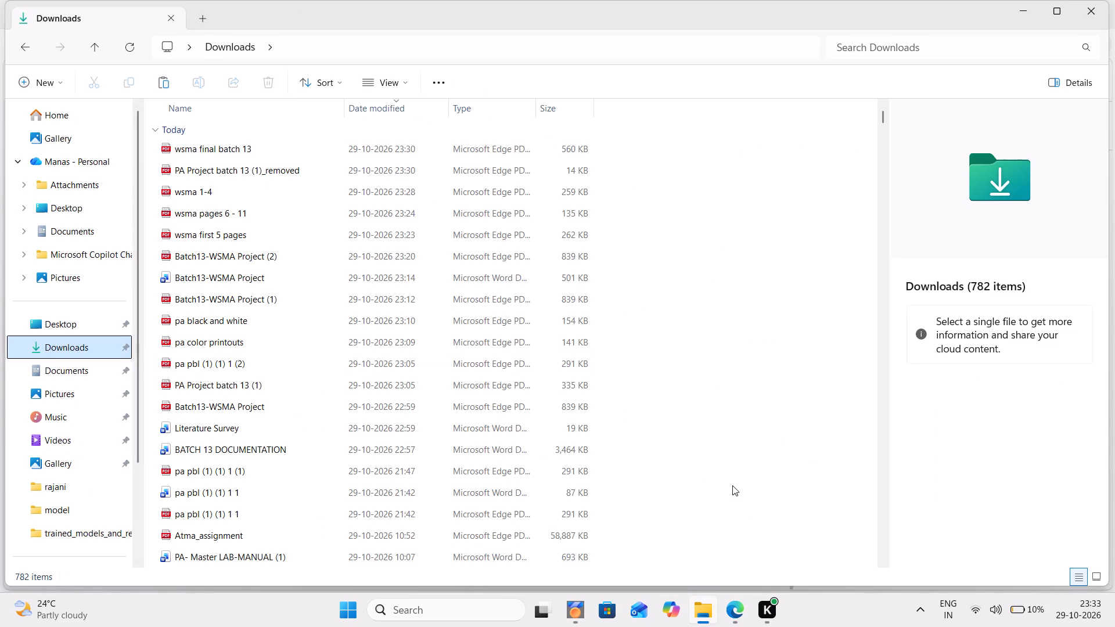
pyautogui.click(746, 622)
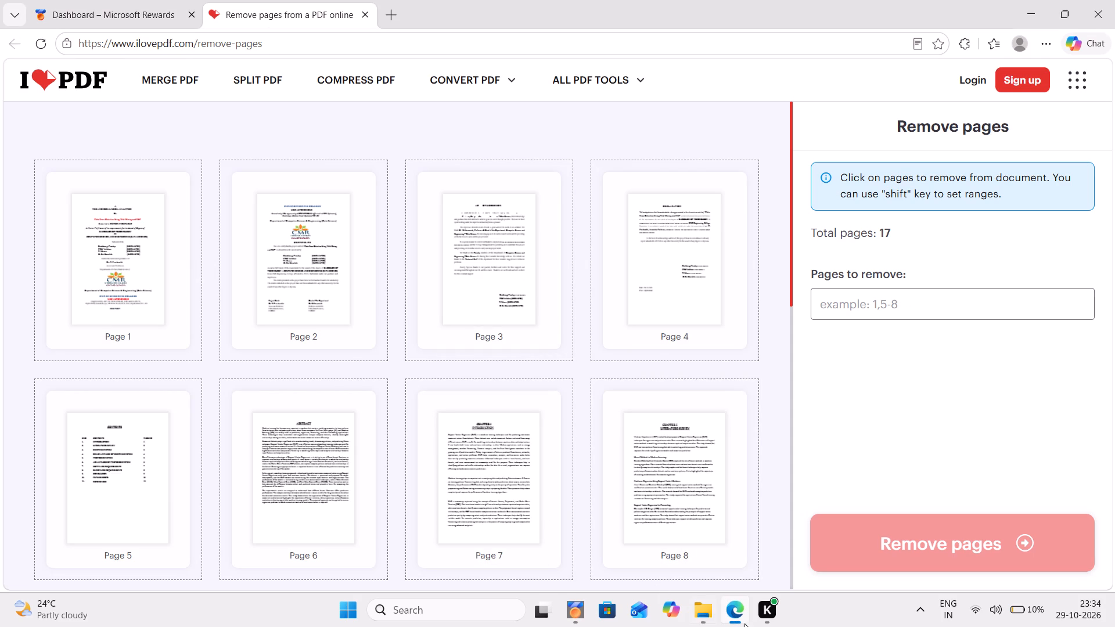
pyautogui.click(713, 613)
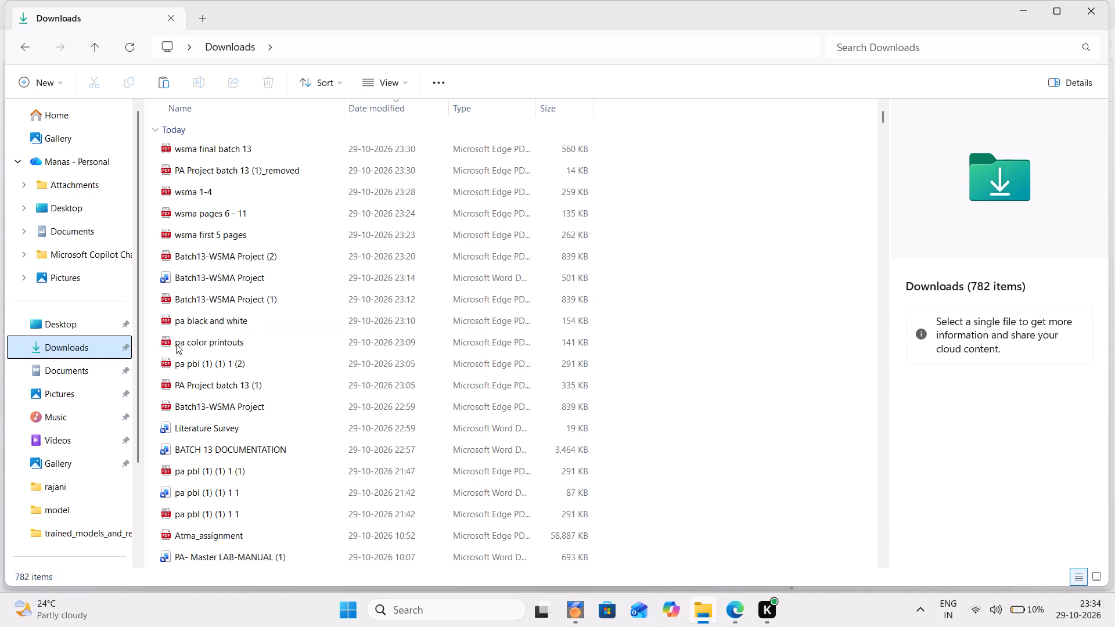
pyautogui.doubleClick(177, 344)
pyautogui.scroll(7, 496, 293)
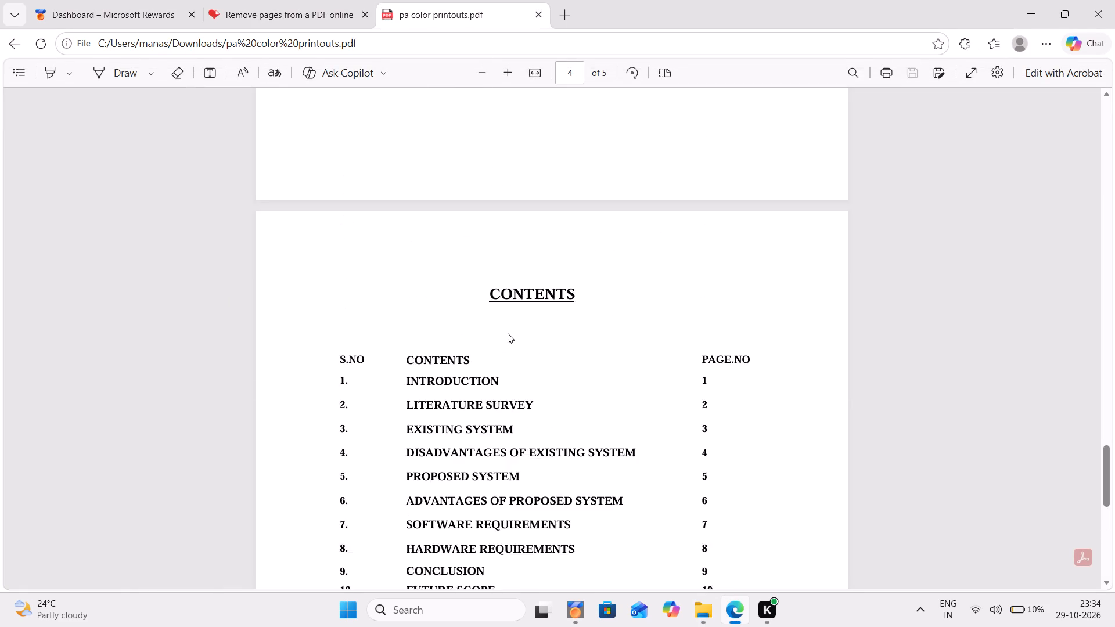
pyautogui.scroll(12, 508, 333)
pyautogui.scroll(-9, 509, 337)
pyautogui.scroll(5, 509, 337)
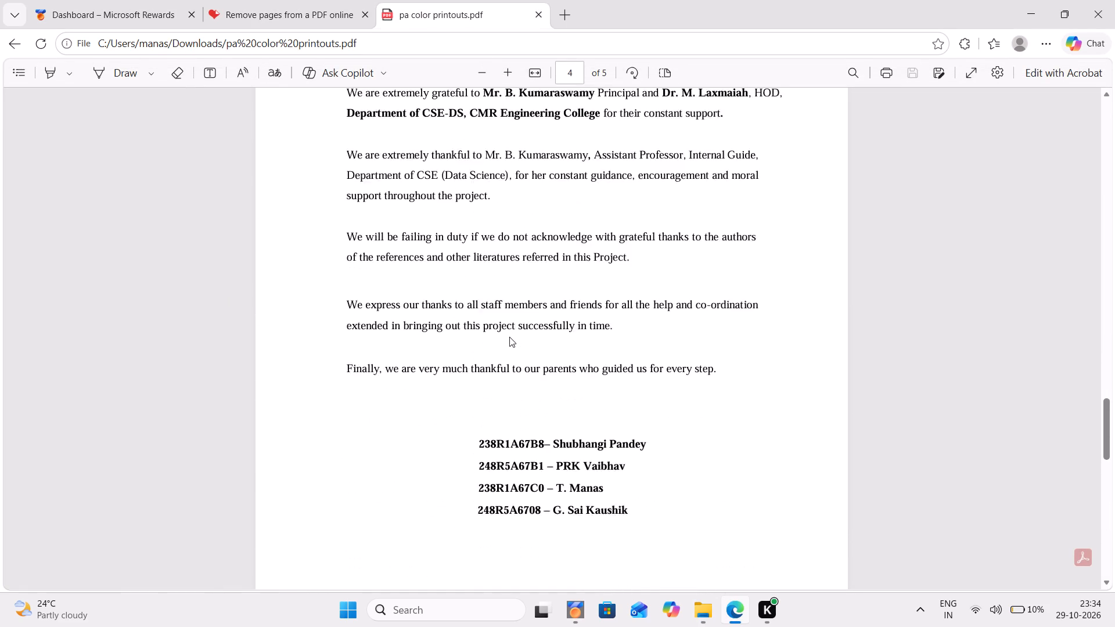
pyautogui.scroll(20, 509, 337)
pyautogui.scroll(5, 509, 337)
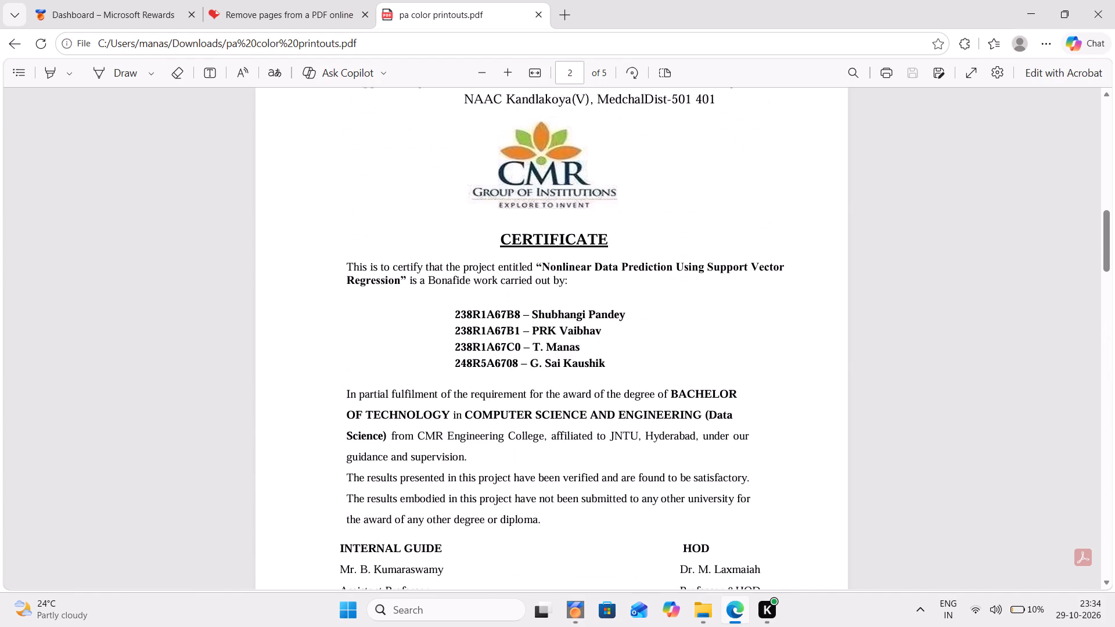
pyautogui.scroll(10, 526, 363)
pyautogui.scroll(-3, 528, 334)
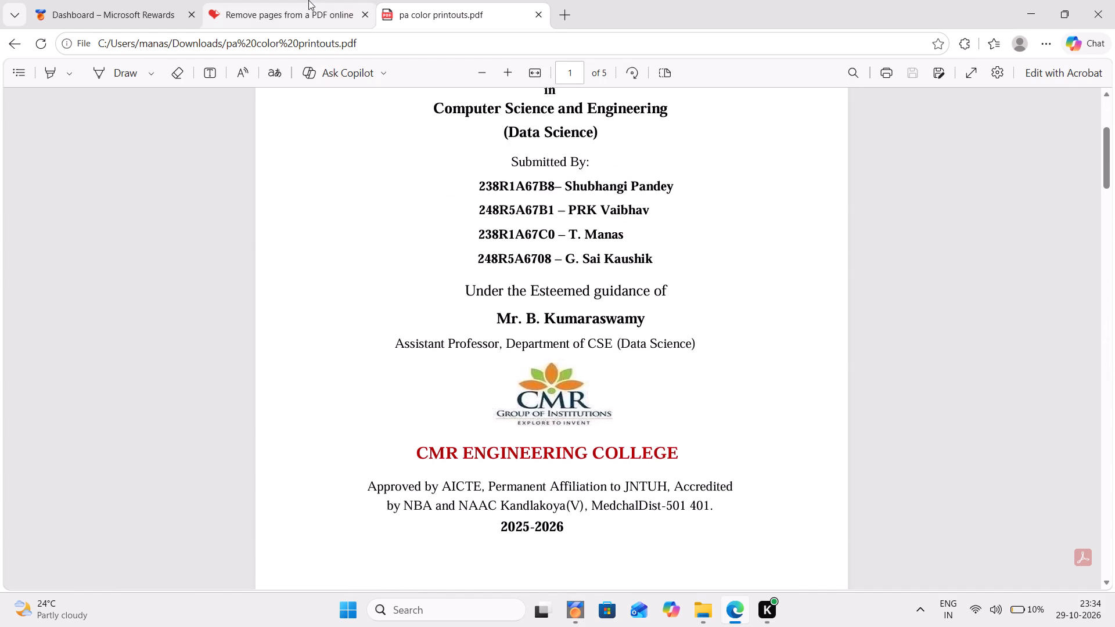
pyautogui.click(308, 0)
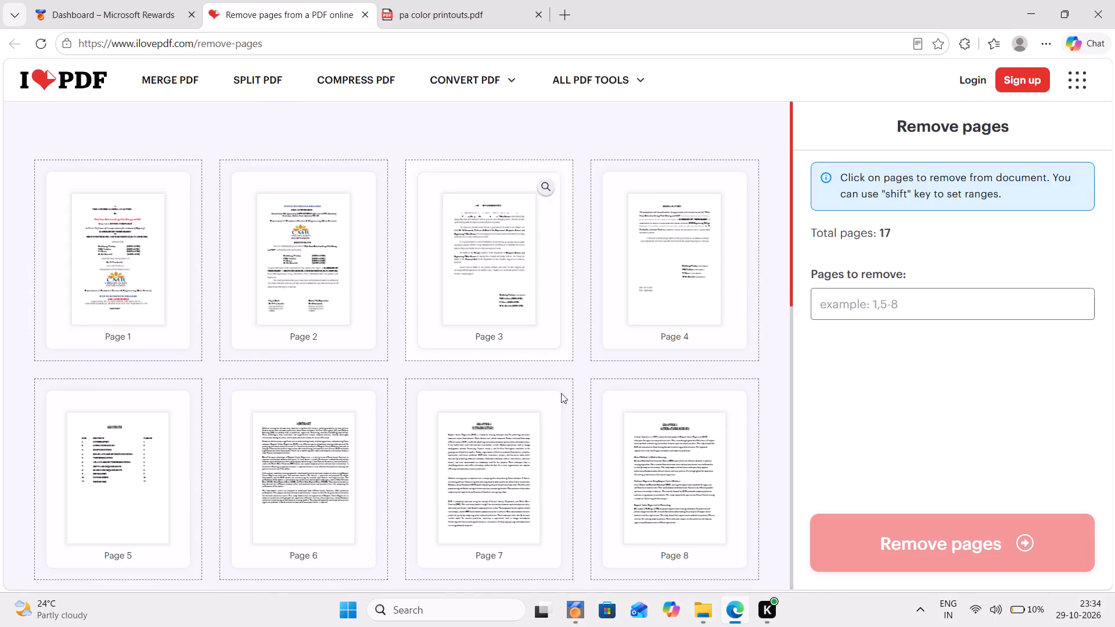
# Open "wsma final batch 13" from the Downloads folder in File Explorer and examine its front pages through to the contents page.
pyautogui.click(696, 608)
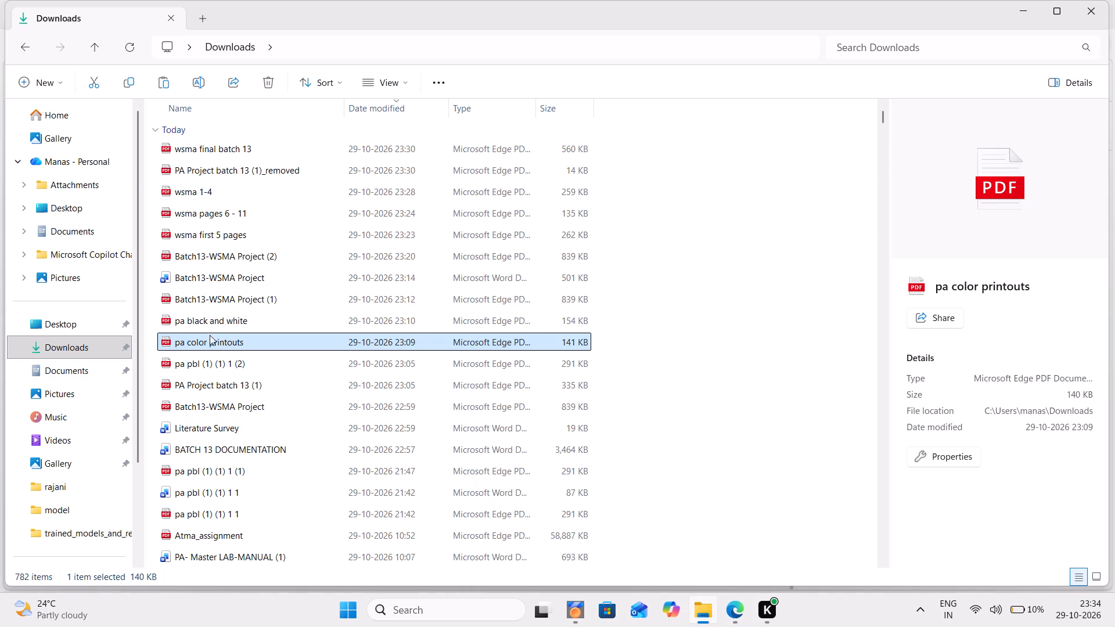
pyautogui.doubleClick(224, 154)
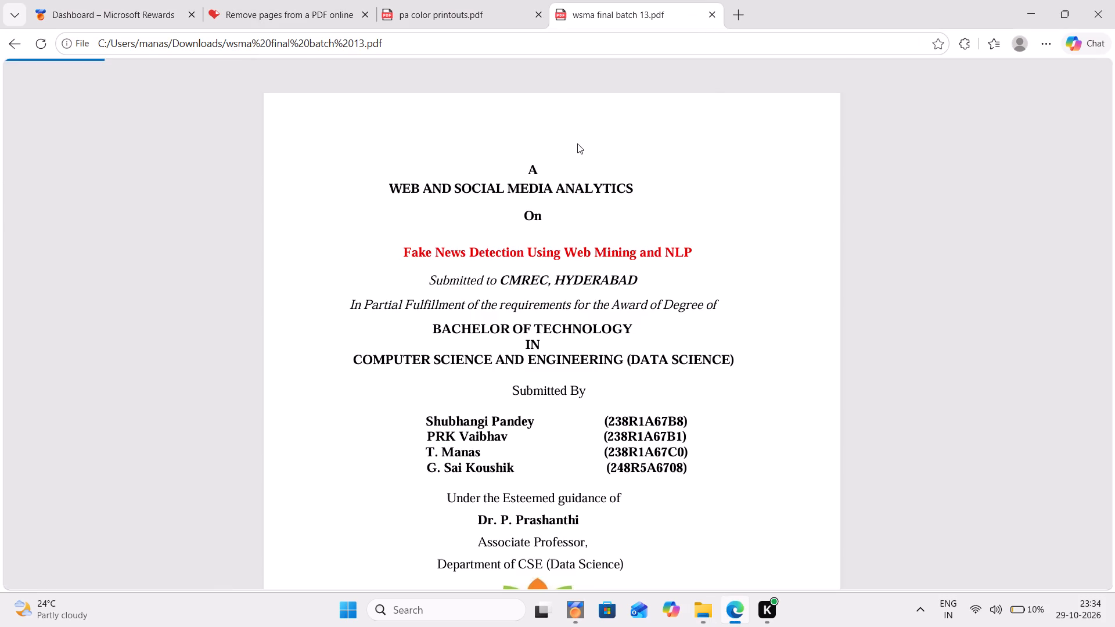
pyautogui.scroll(-19, 556, 251)
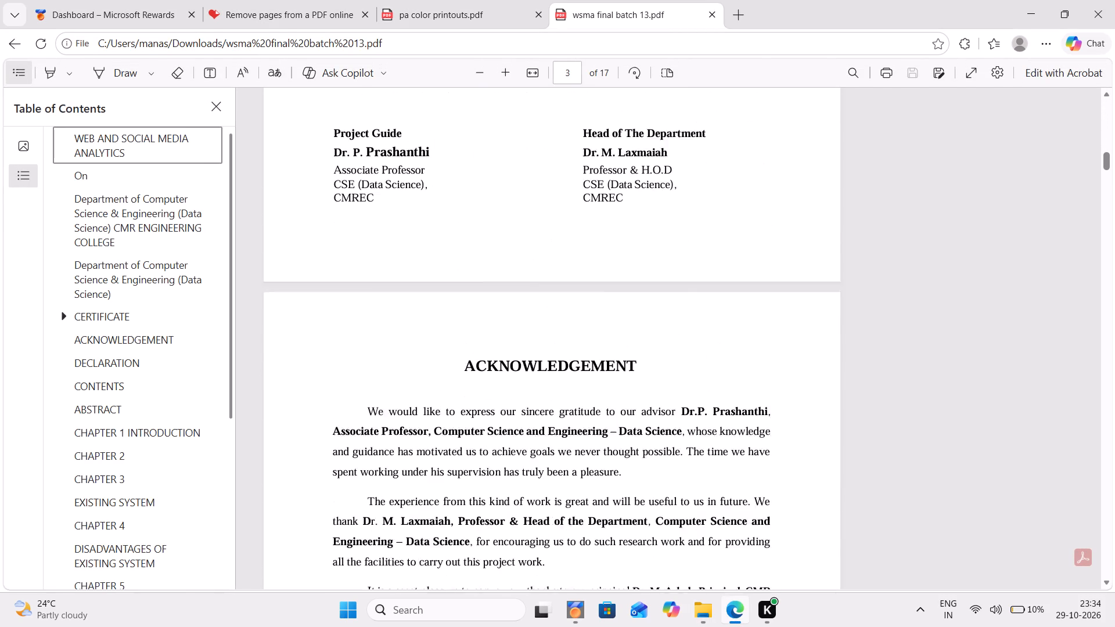
pyautogui.scroll(-20, 545, 257)
pyautogui.scroll(-5, 545, 257)
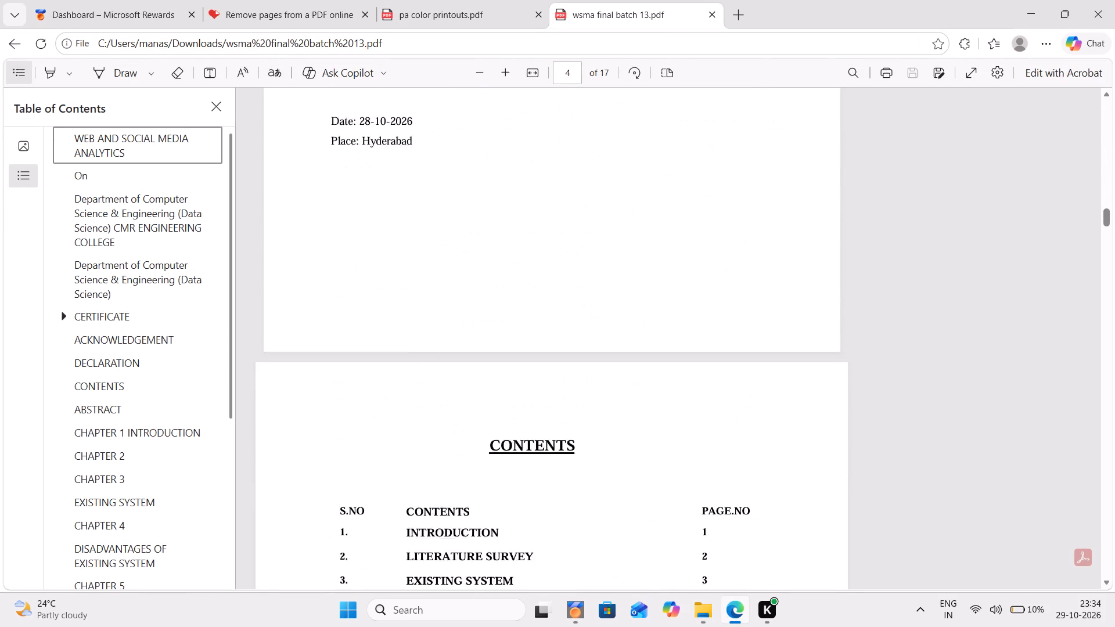
pyautogui.scroll(-3, 545, 257)
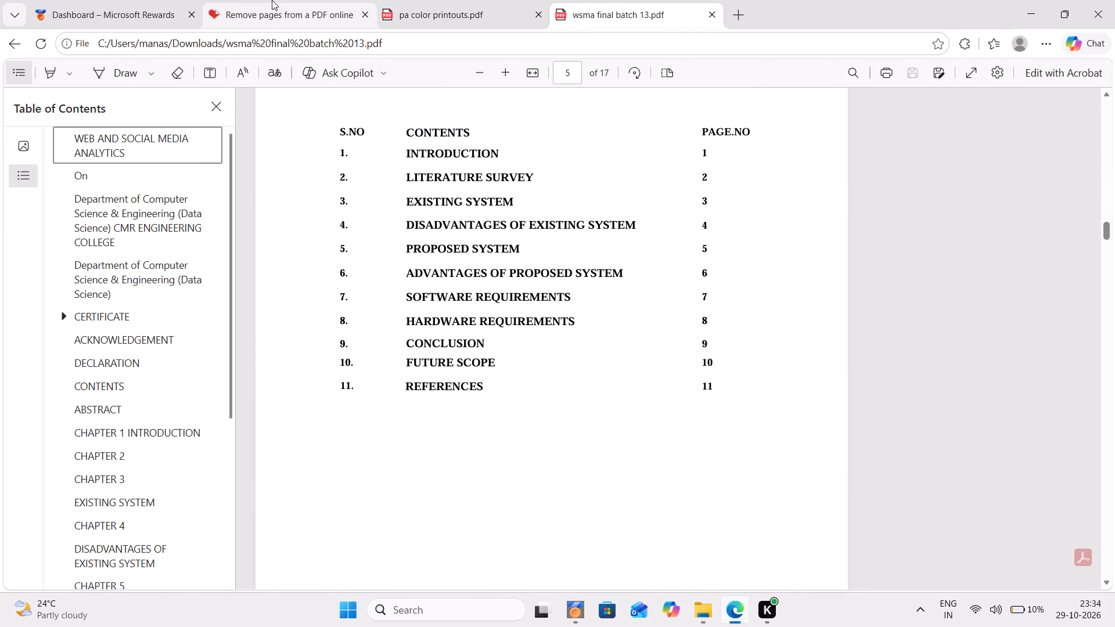
# Remove pages 3-17 from "wsma final batch 13" in iLovePDF and download the resulting PDF.
pyautogui.click(288, 0)
pyautogui.click(894, 305)
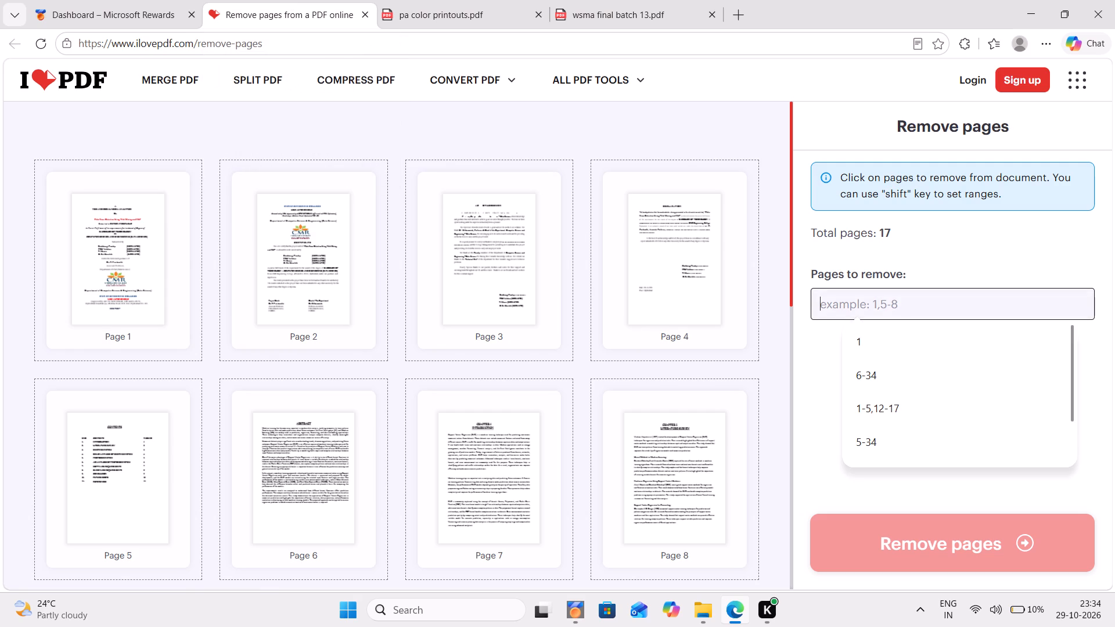
pyautogui.write('3 -')
pyautogui.press('space')
pyautogui.write('17')
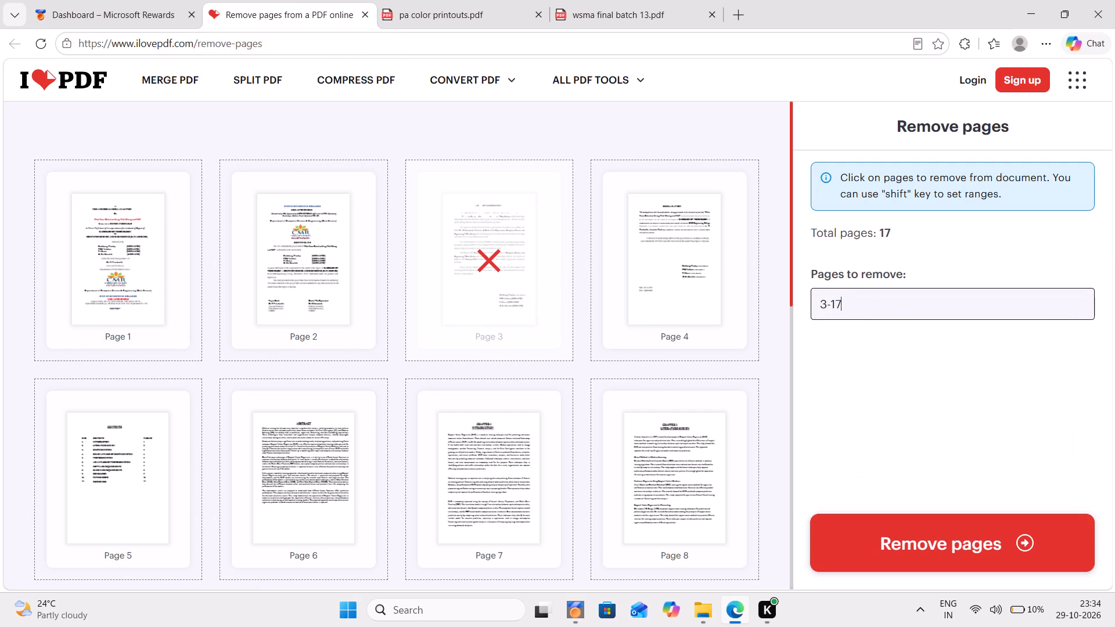
pyautogui.click(944, 564)
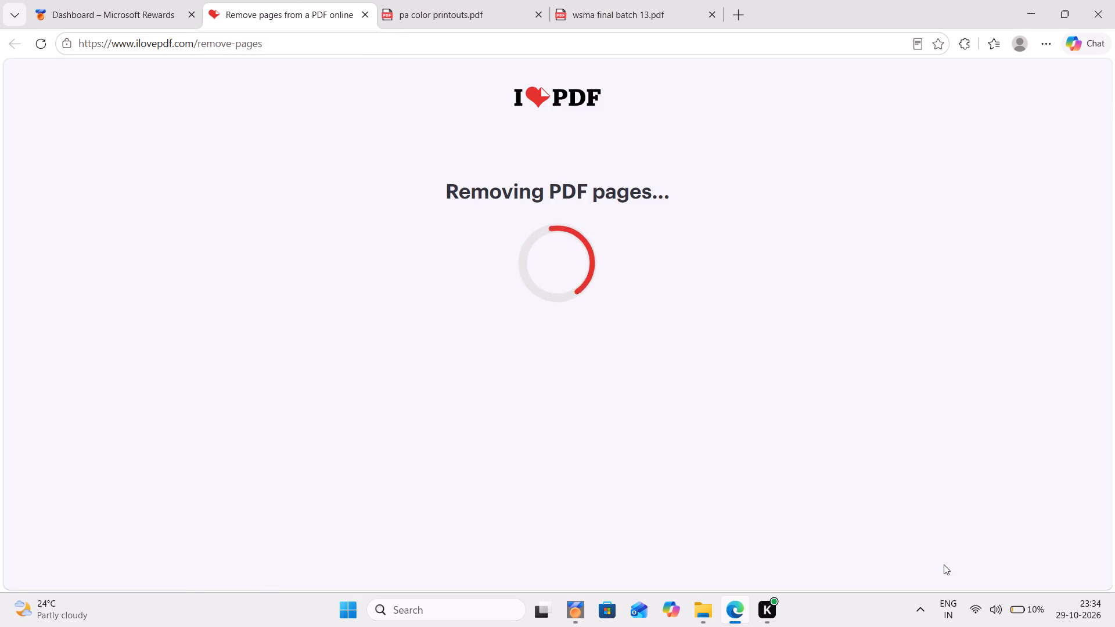
pyautogui.click(553, 200)
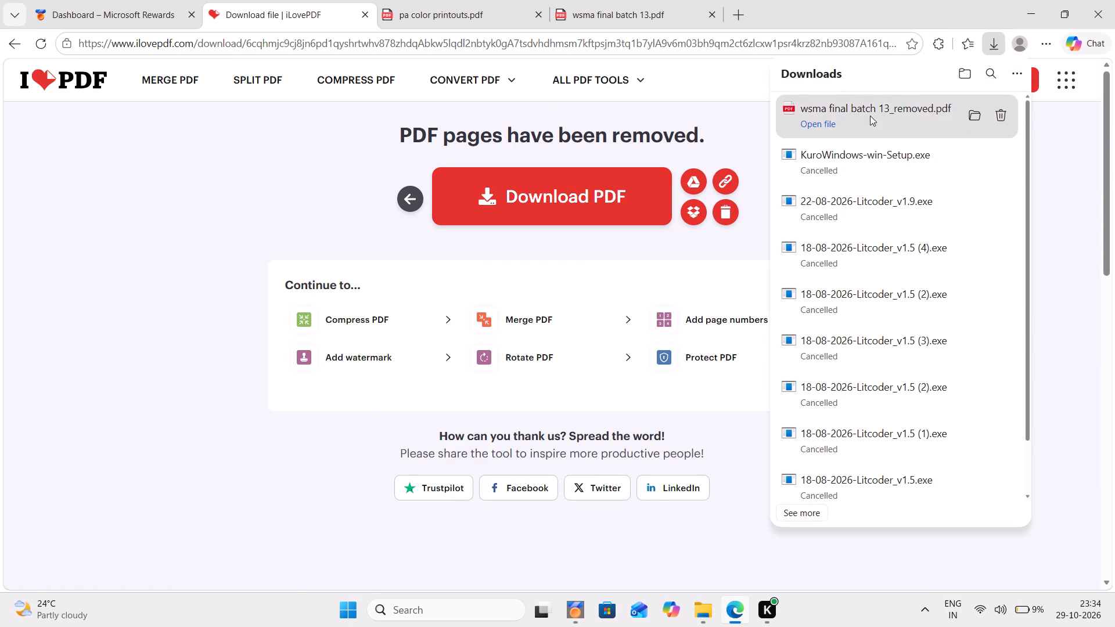
# Show the downloaded PDF in its File Explorer folder and rename it "wsma color".
pyautogui.click(975, 121)
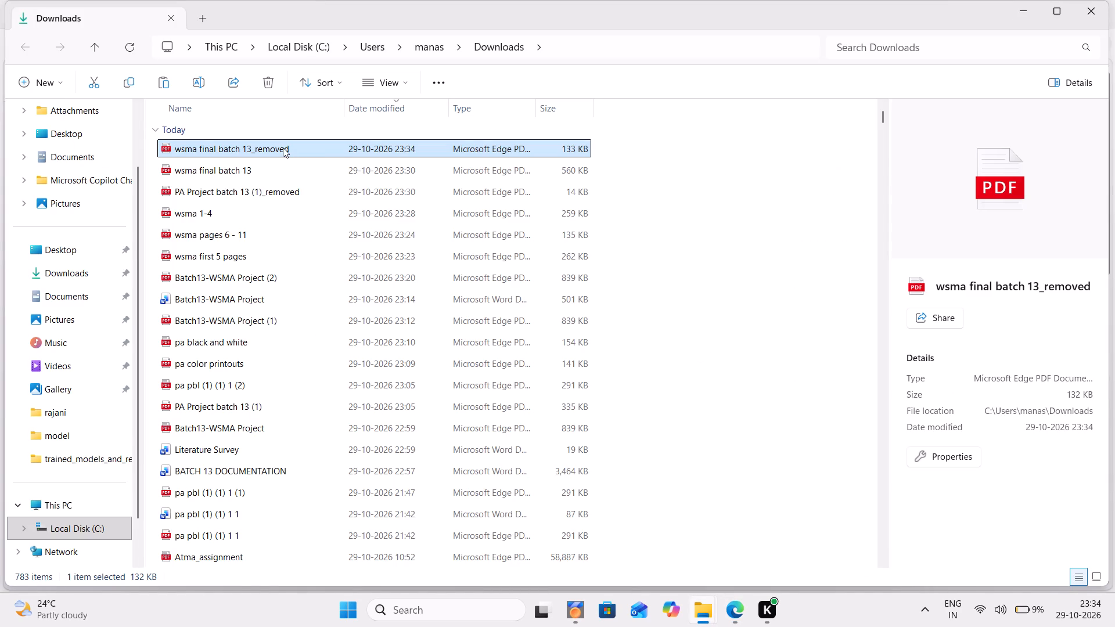
pyautogui.rightClick(283, 147)
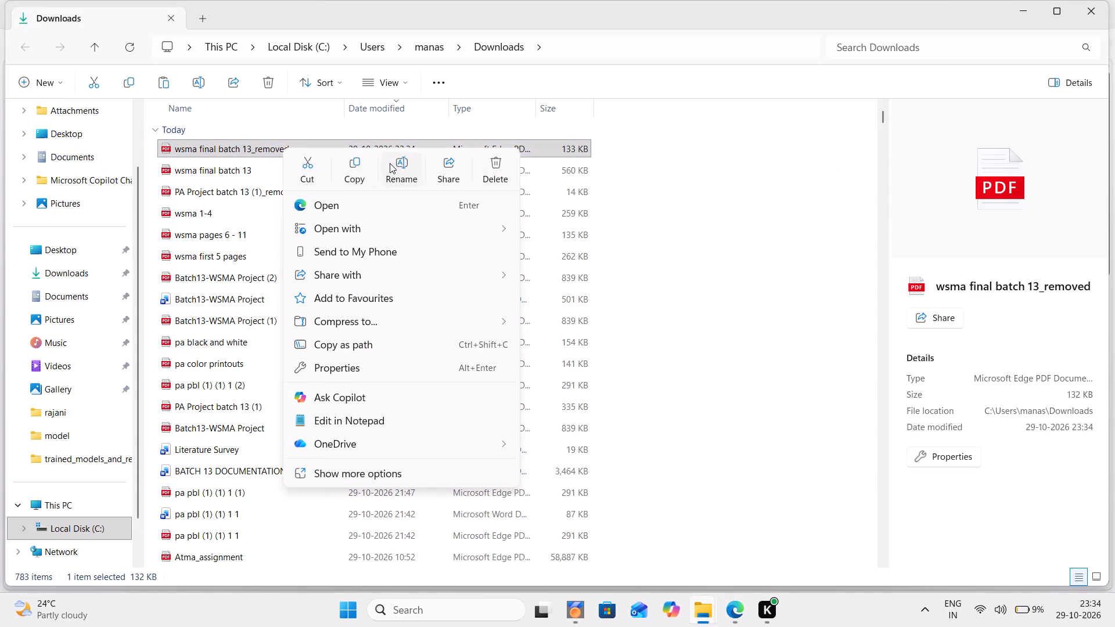
pyautogui.click(392, 163)
pyautogui.write('wsma color')
pyautogui.press('space')
pyautogui.press('Return')
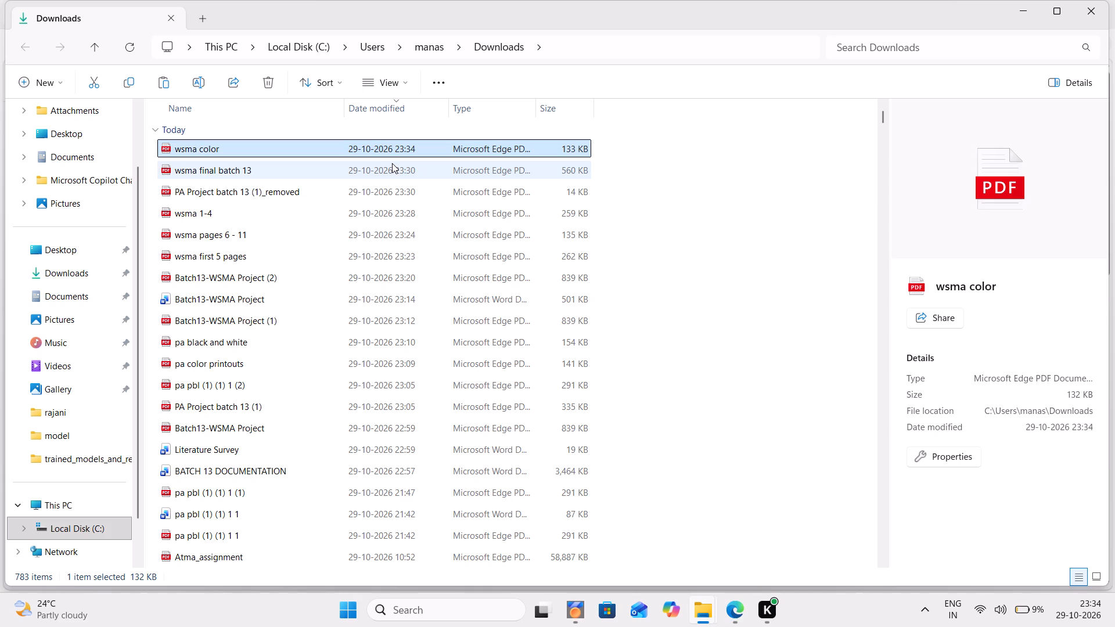
# Switch back to Edge, return to the Remove PDF pages tool and load "pa color printouts" from Downloads.
pyautogui.click(740, 625)
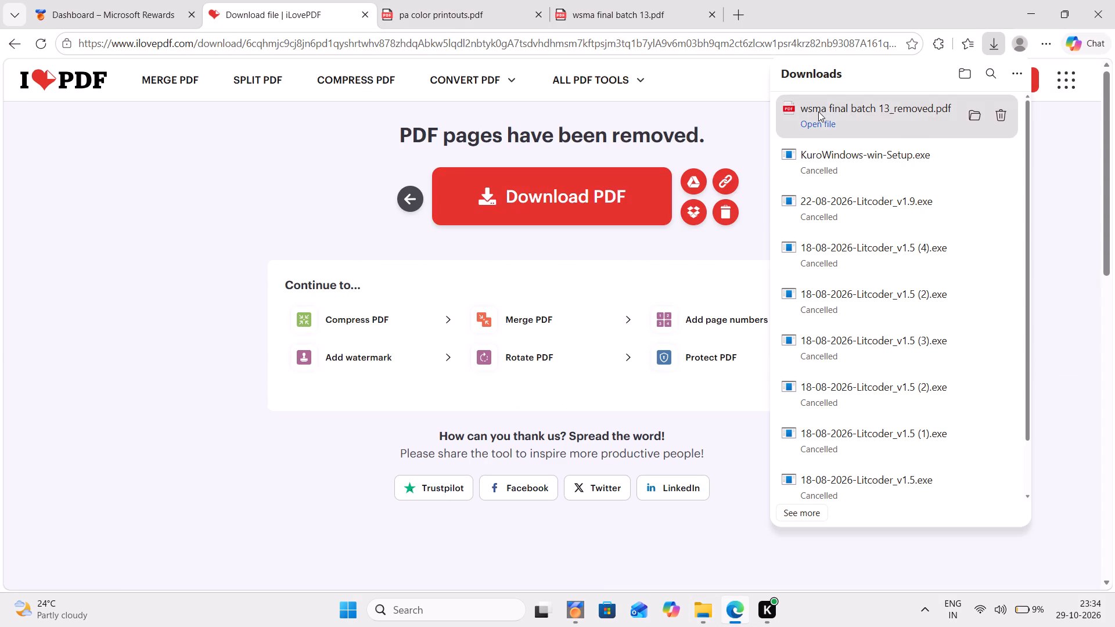
pyautogui.click(705, 606)
pyautogui.click(692, 482)
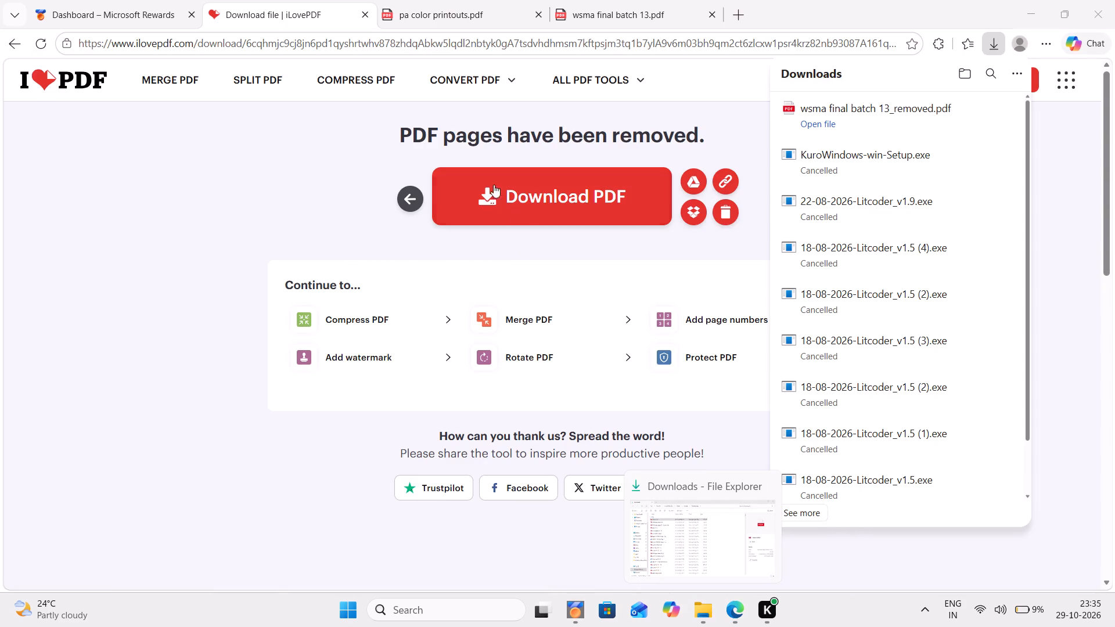
pyautogui.click(6, 47)
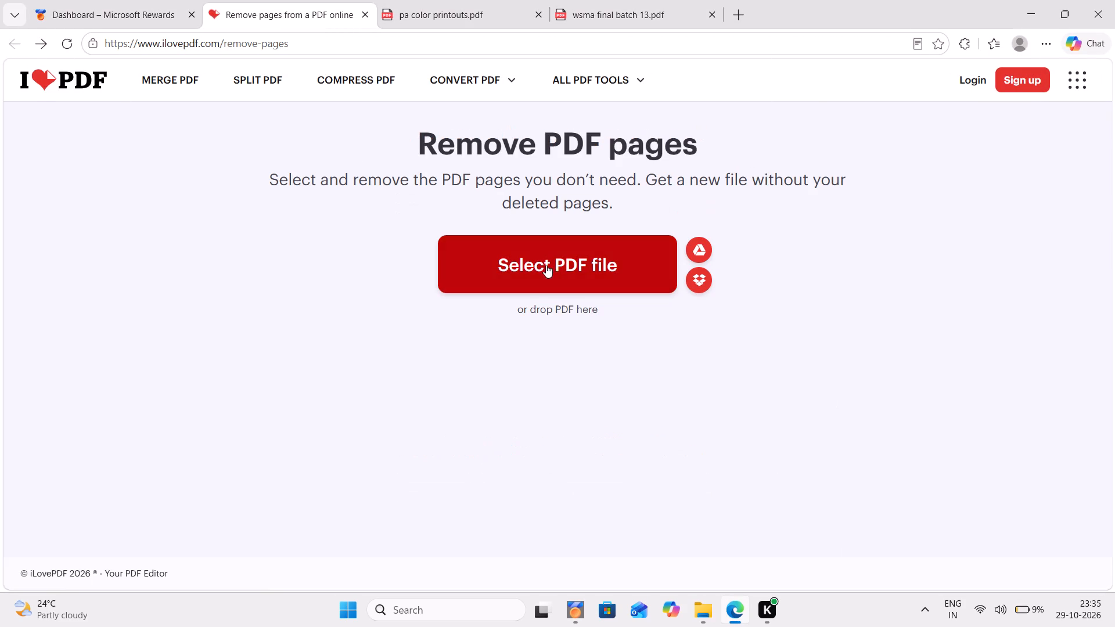
pyautogui.click(546, 265)
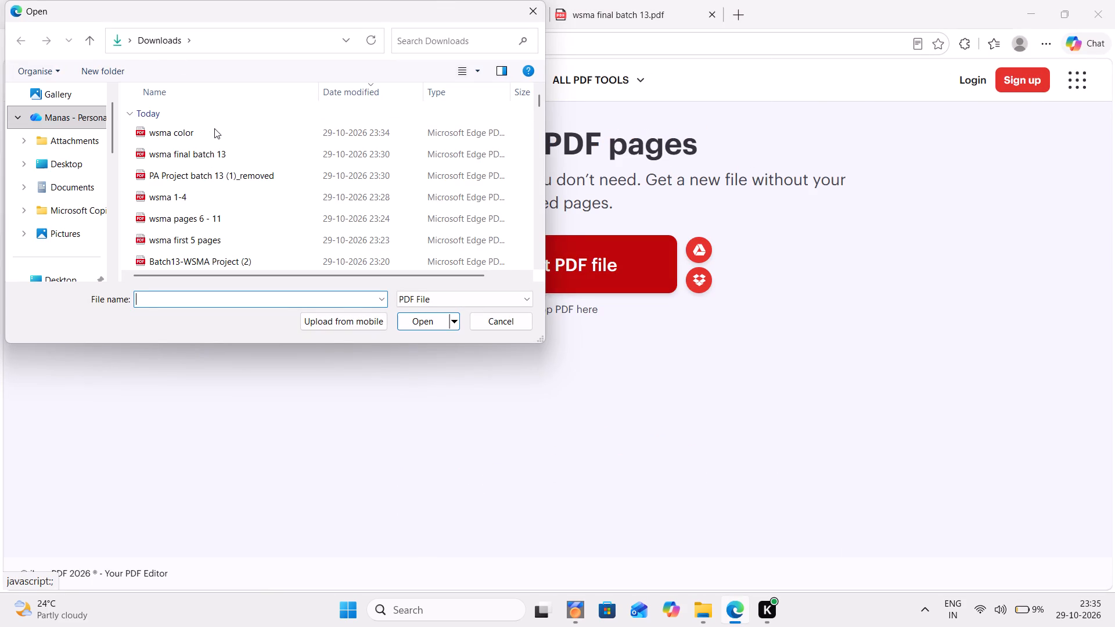
pyautogui.scroll(-2, 202, 238)
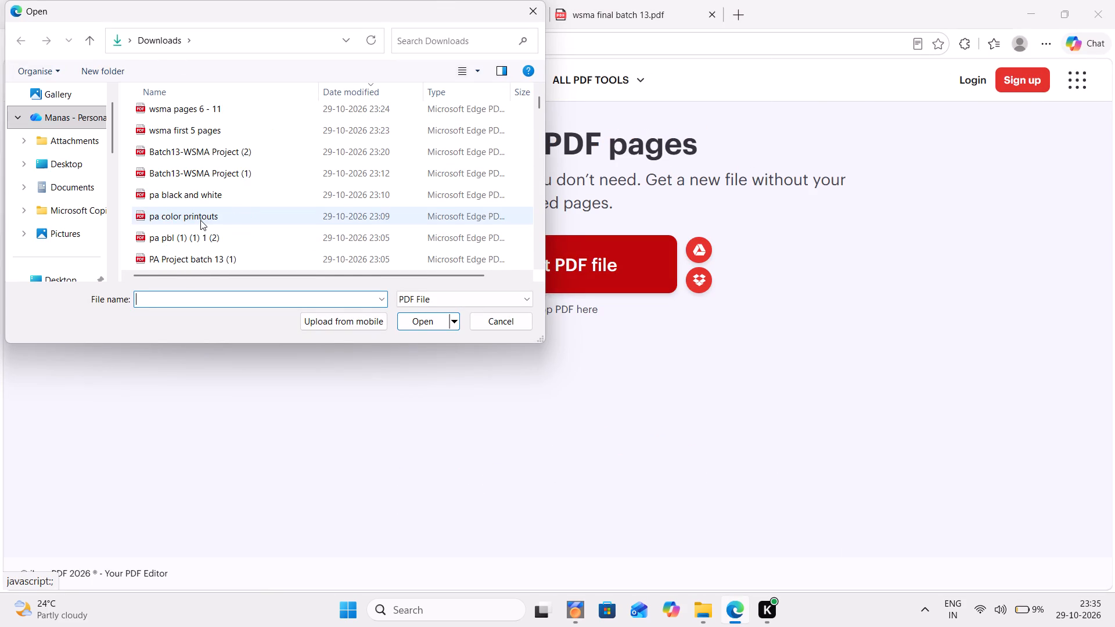
pyautogui.doubleClick(208, 219)
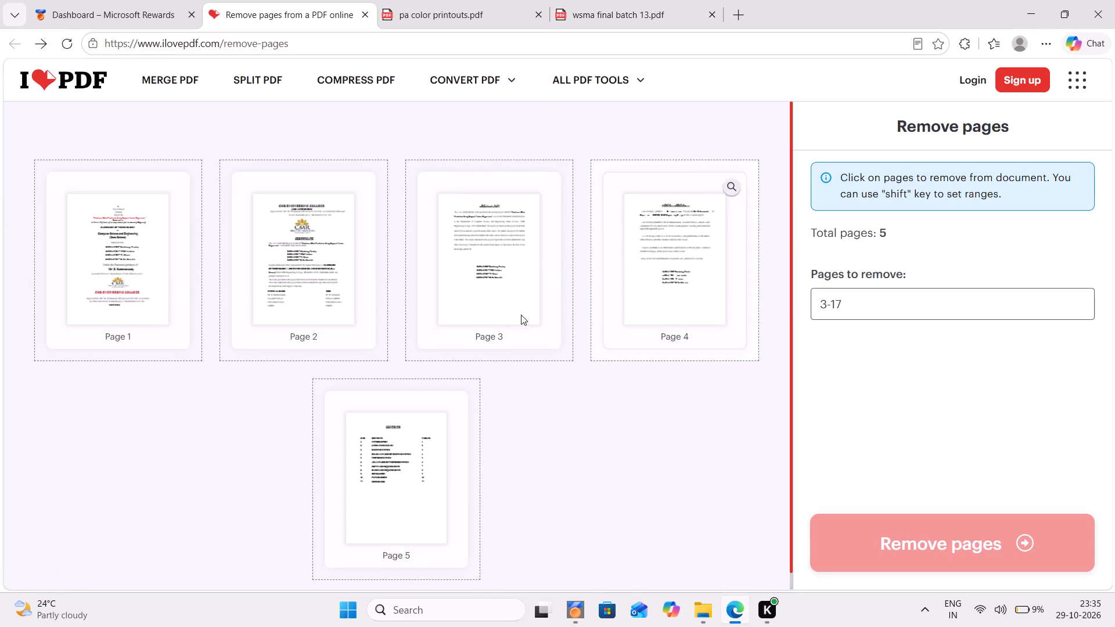
# Remove pages 3-5 from "pa color printouts" in iLovePDF and download the resulting PDF.
pyautogui.click(847, 305)
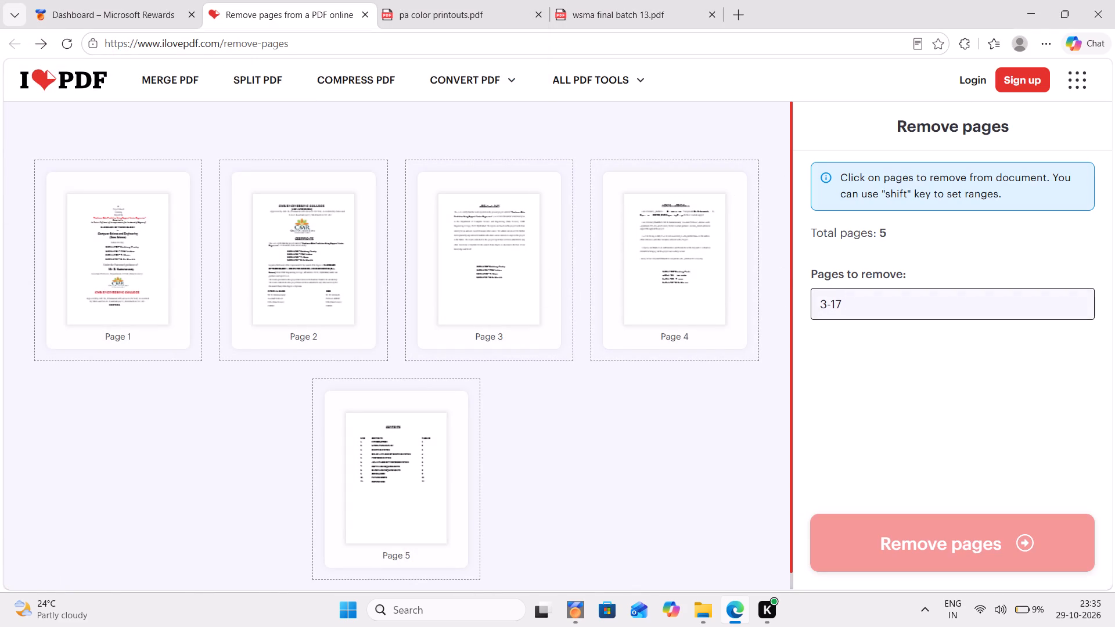
pyautogui.press('BackSpace')
pyautogui.press('BackSpace')
pyautogui.press('5')
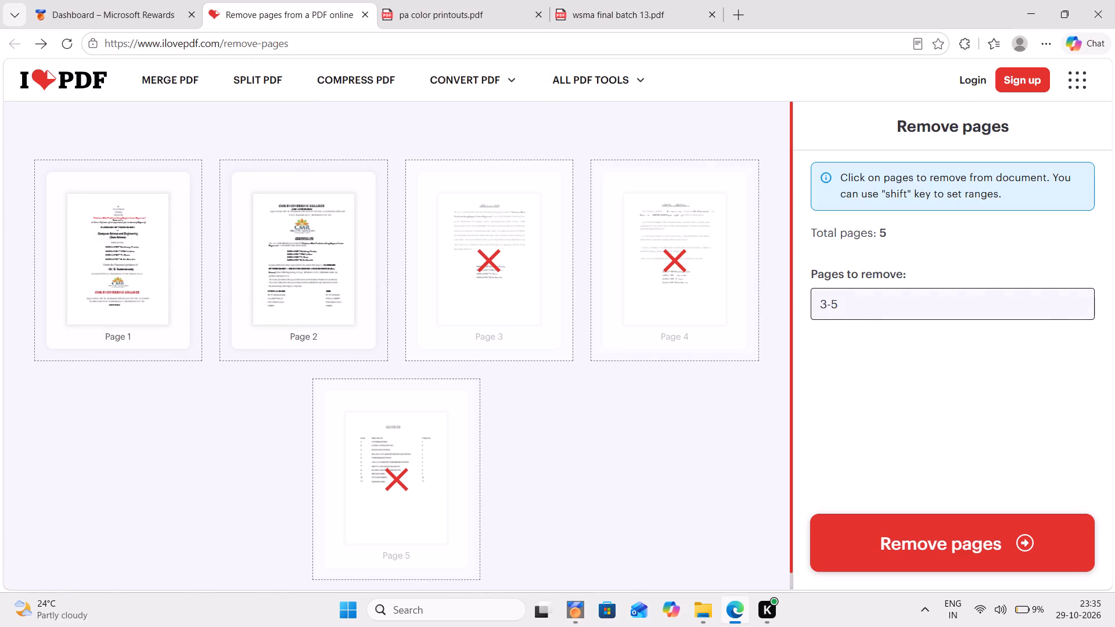
pyautogui.click(950, 558)
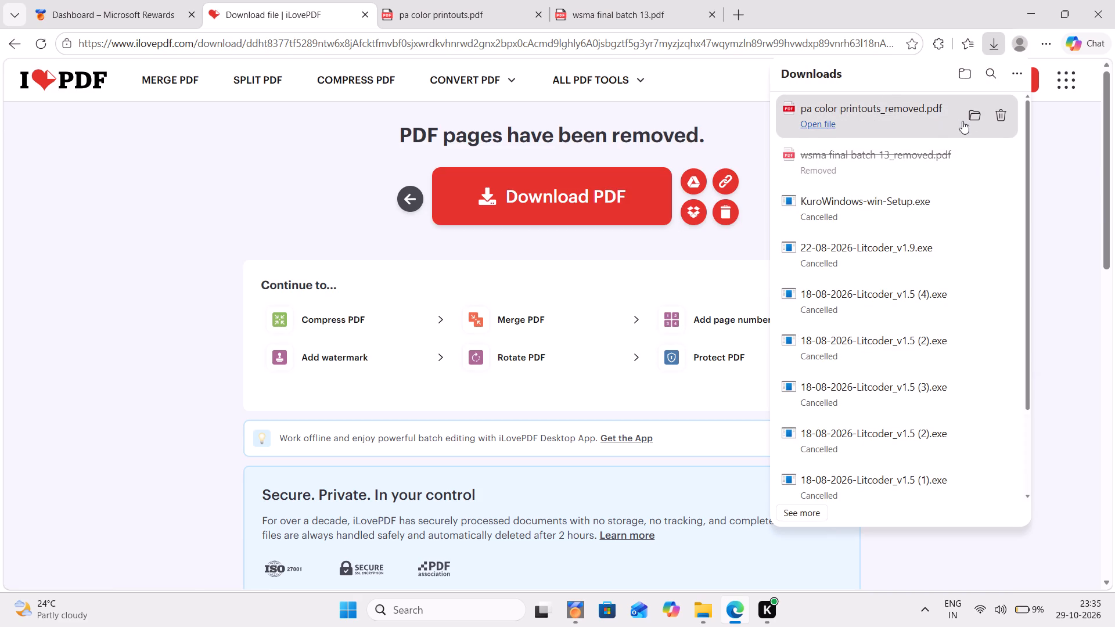
# Show the downloaded "pa color printouts_removed" in its File Explorer folder, then open it and examine its pages through to the certificate.
pyautogui.click(974, 116)
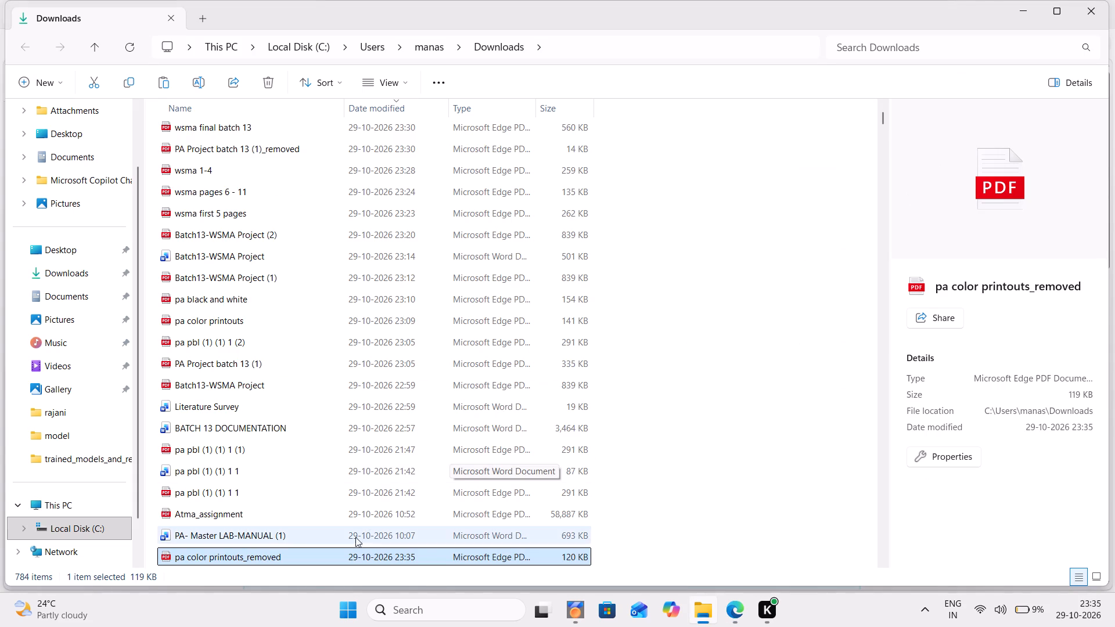
pyautogui.rightClick(268, 558)
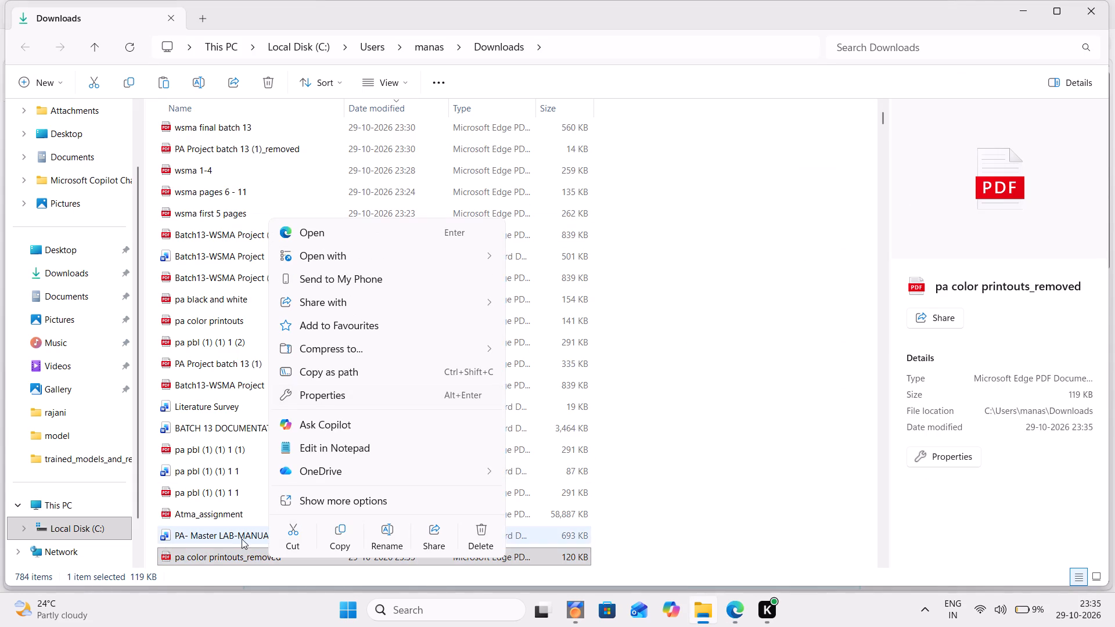
pyautogui.doubleClick(235, 554)
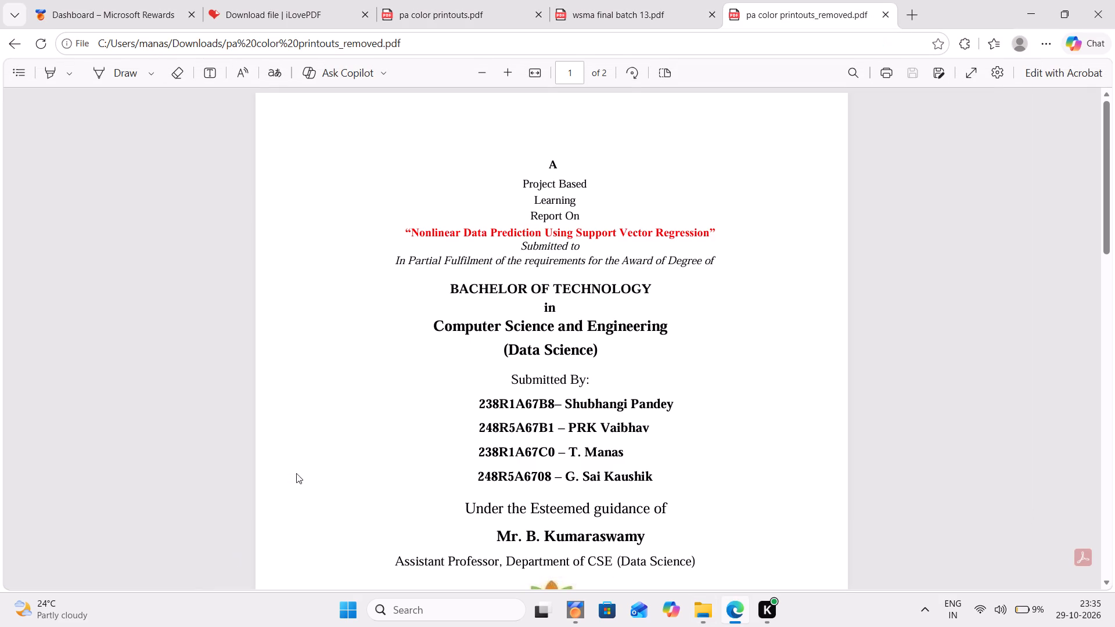
pyautogui.scroll(-20, 333, 423)
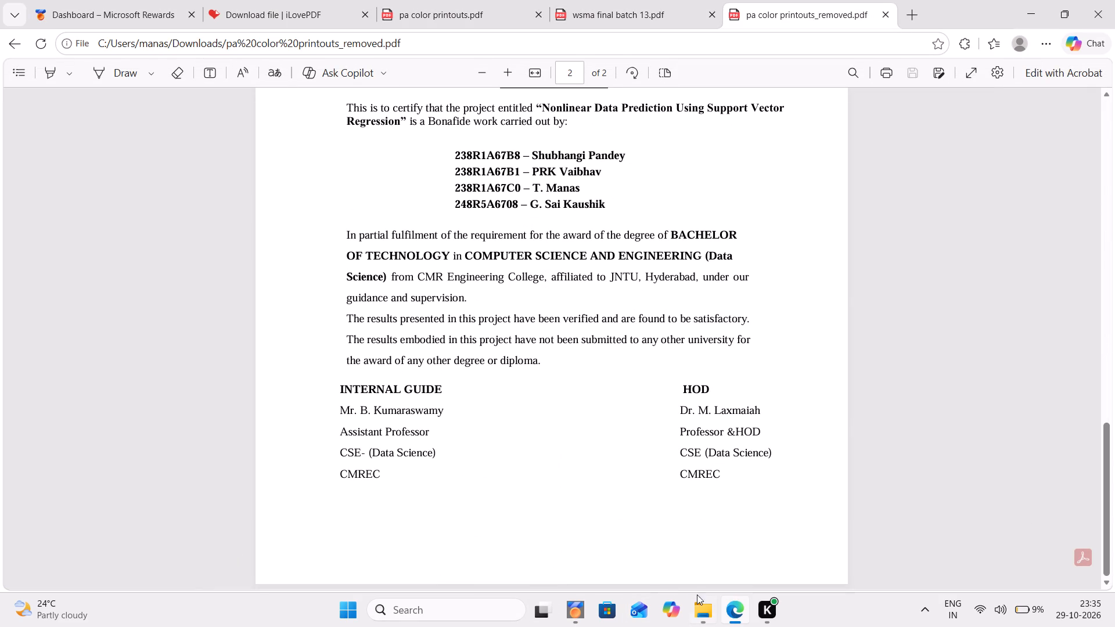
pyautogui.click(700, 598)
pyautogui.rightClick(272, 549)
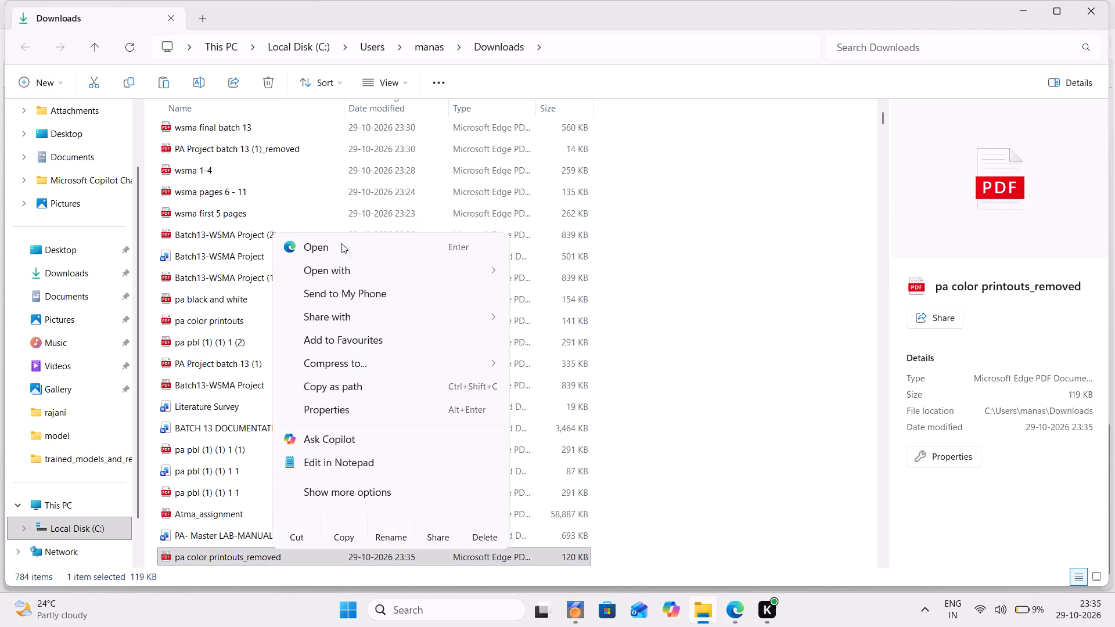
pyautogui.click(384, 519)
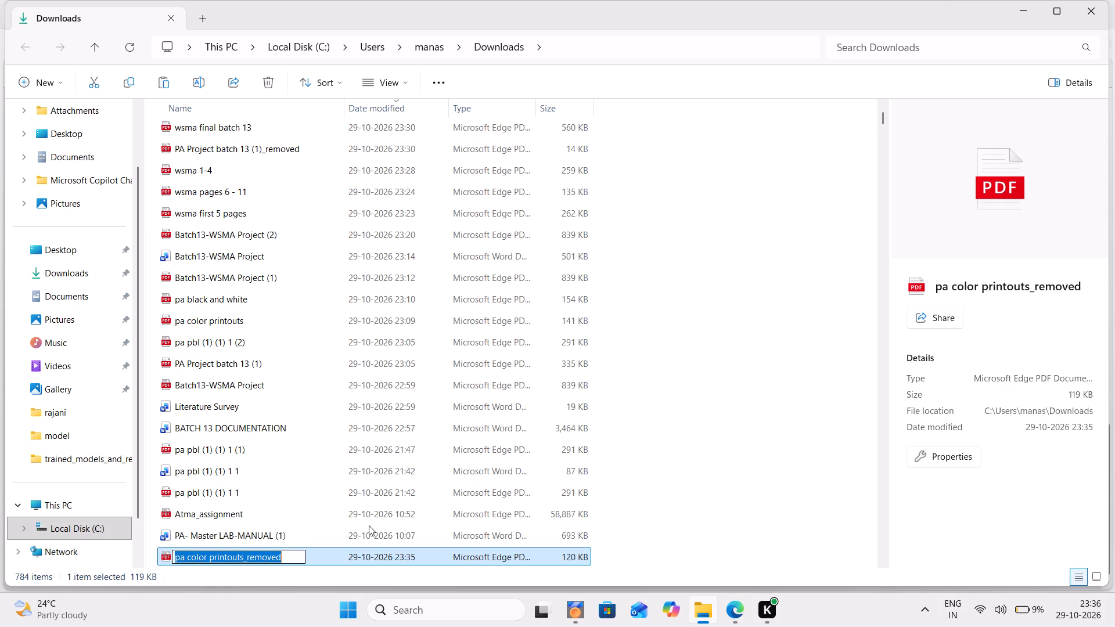
# Reopen "pa color printouts_removed" from the Downloads folder and re-examine its cover page.
pyautogui.doubleClick(346, 558)
pyautogui.scroll(10, 492, 397)
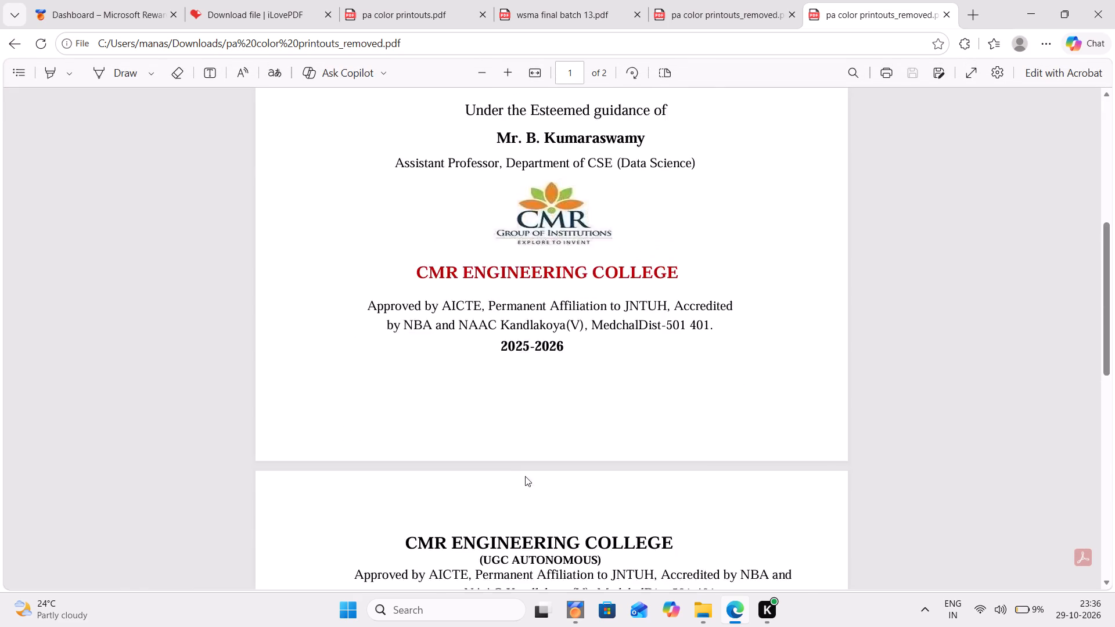
pyautogui.scroll(11, 525, 476)
pyautogui.scroll(-4, 592, 527)
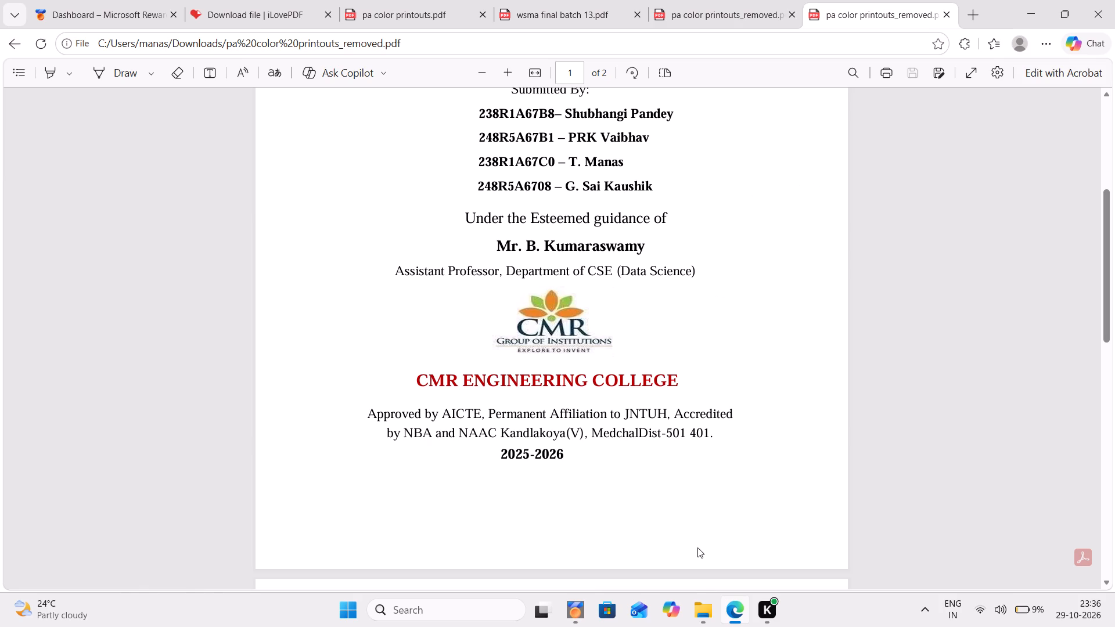
# Open "wsma color" from the Downloads folder in File Explorer and examine its pages.
pyautogui.click(700, 604)
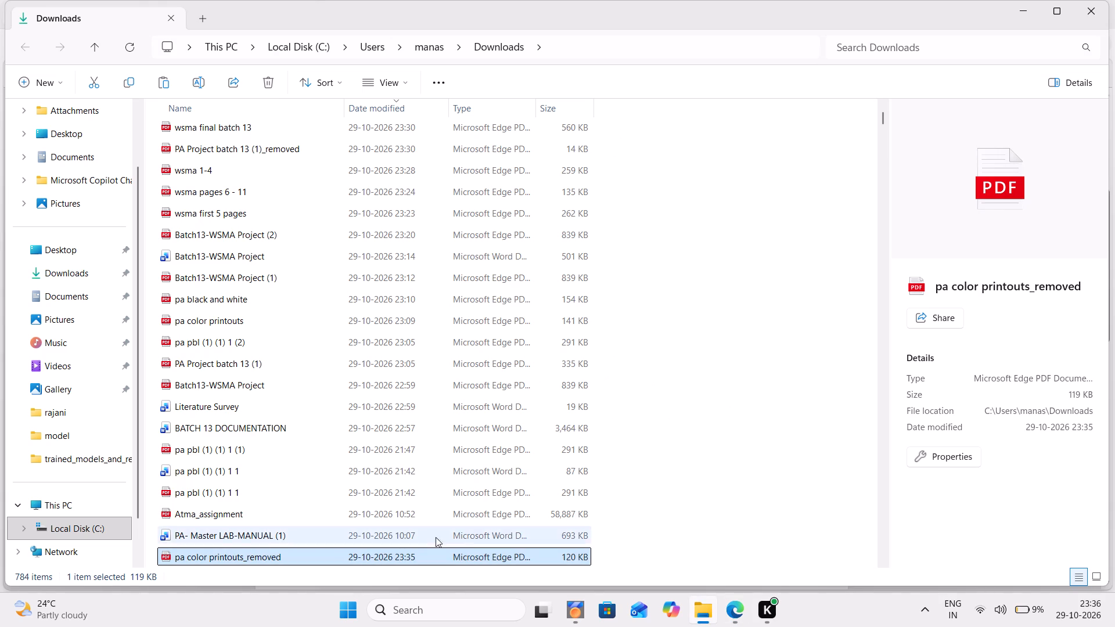
pyautogui.scroll(2, 141, 272)
pyautogui.scroll(5, 245, 286)
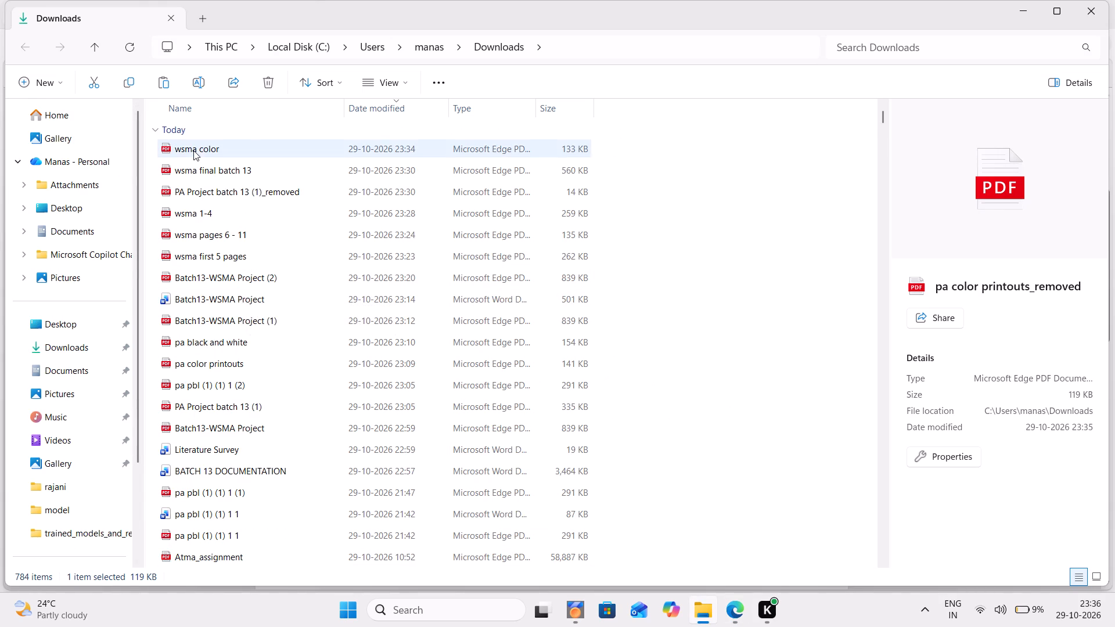
pyautogui.doubleClick(193, 150)
pyautogui.scroll(-11, 553, 284)
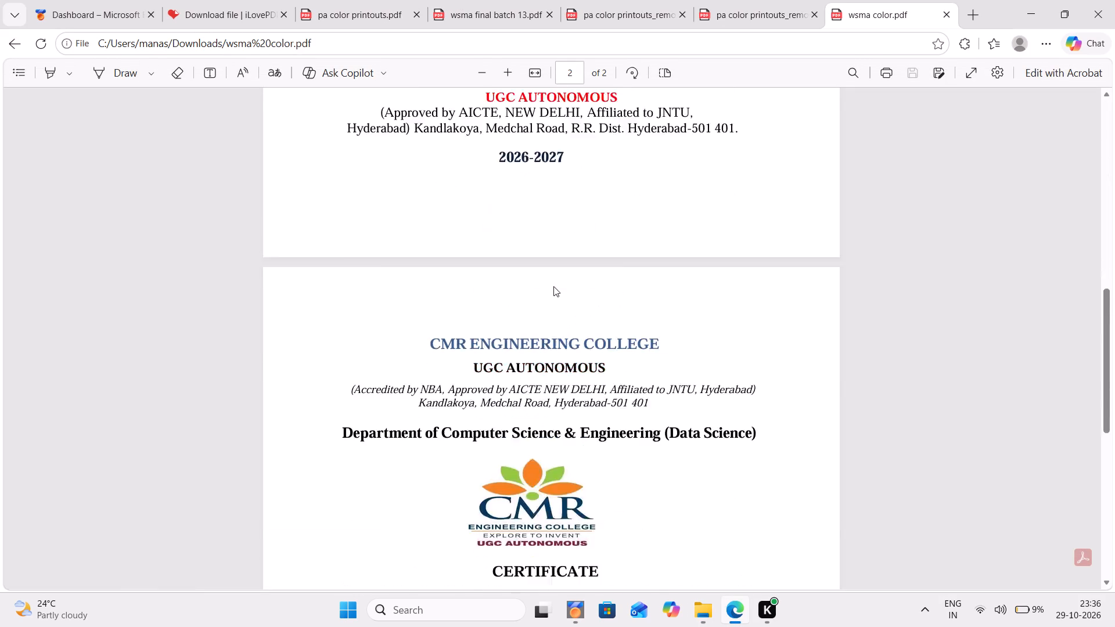
pyautogui.scroll(-7, 553, 286)
# Search the web for "merge pdfs" in a new Edge tab and open iLovePDF's Merge PDF tool.
pyautogui.click(978, 12)
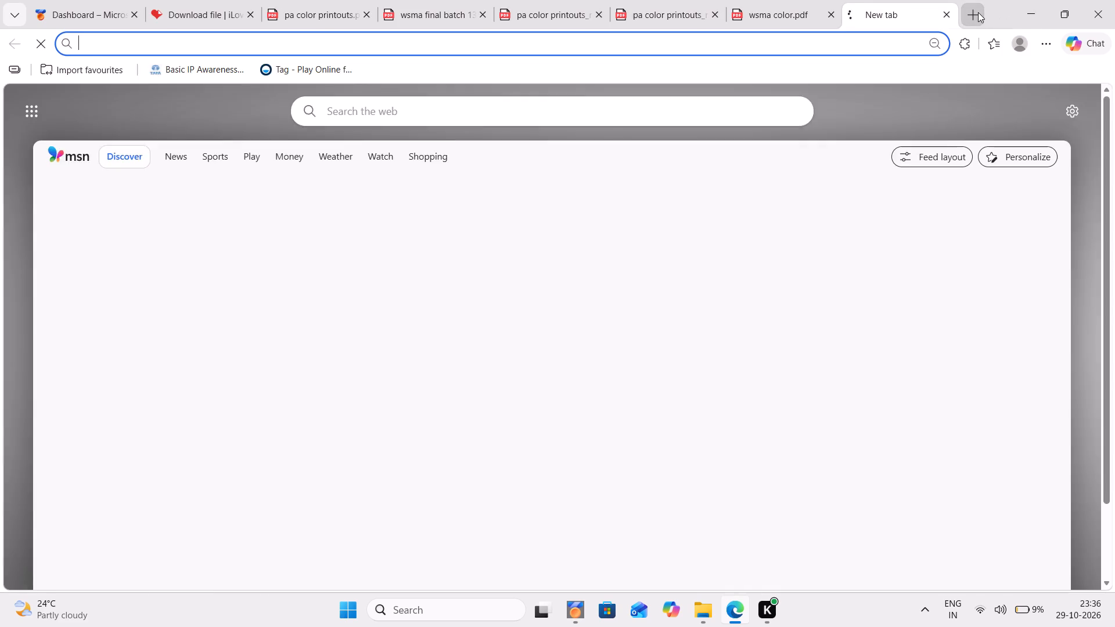
pyautogui.write('merh')
pyautogui.press('BackSpace')
pyautogui.write('ge')
pyautogui.press('space')
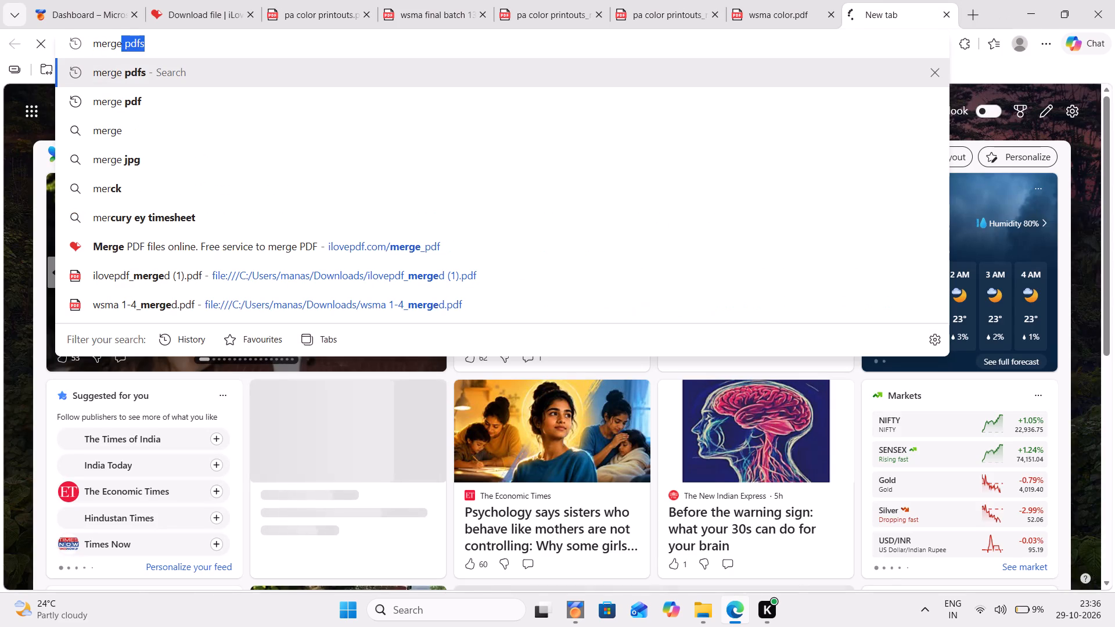
pyautogui.press('Return')
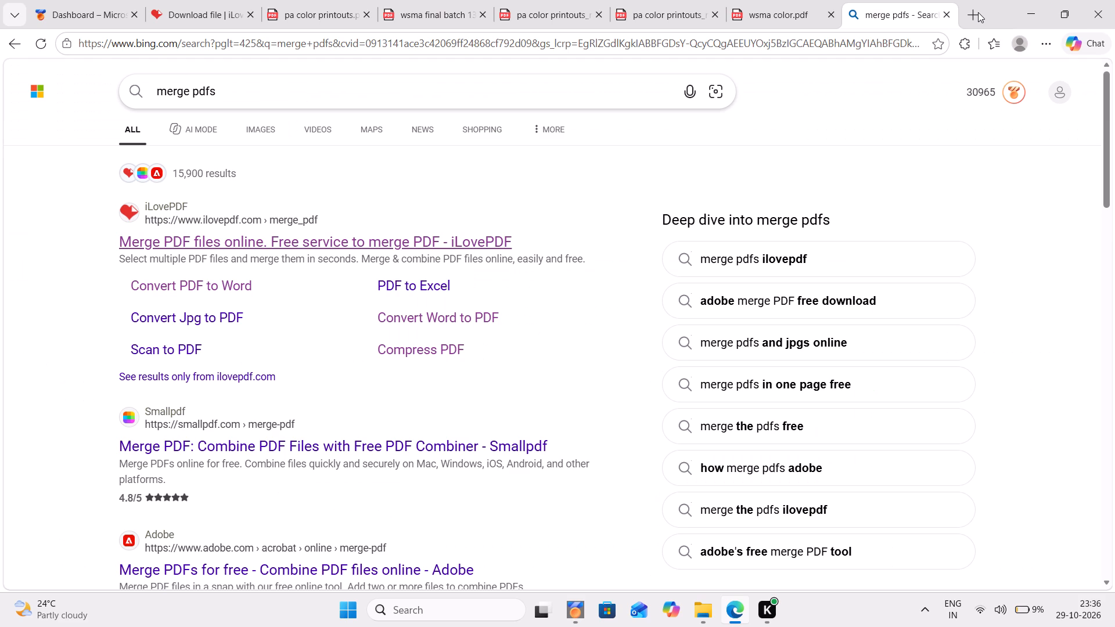
pyautogui.click(318, 232)
pyautogui.click(843, 16)
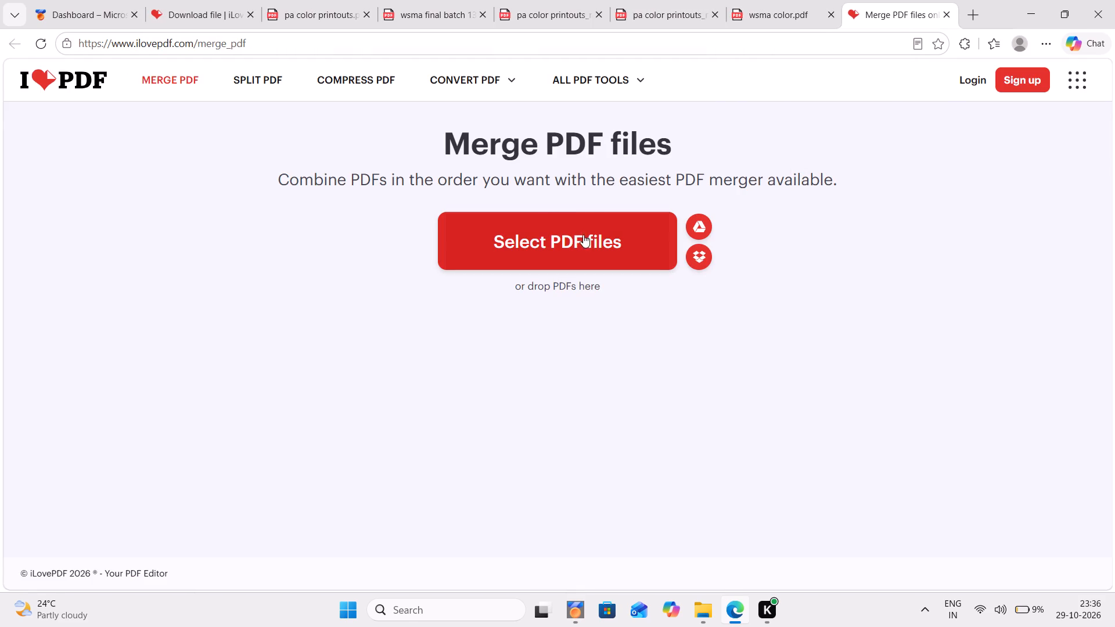
pyautogui.click(583, 236)
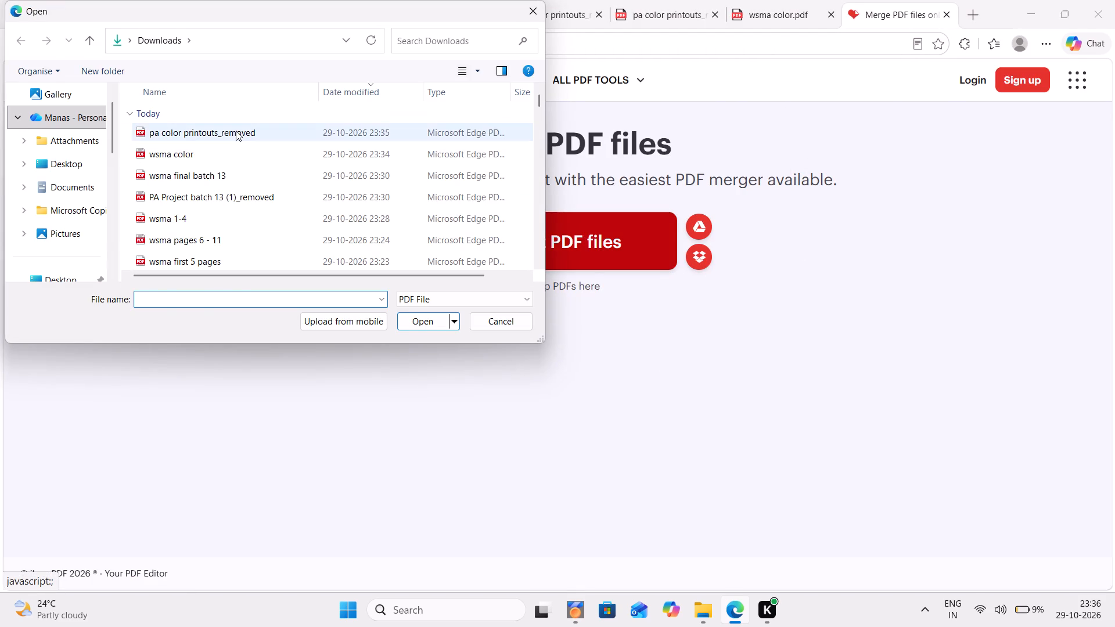
pyautogui.doubleClick(236, 131)
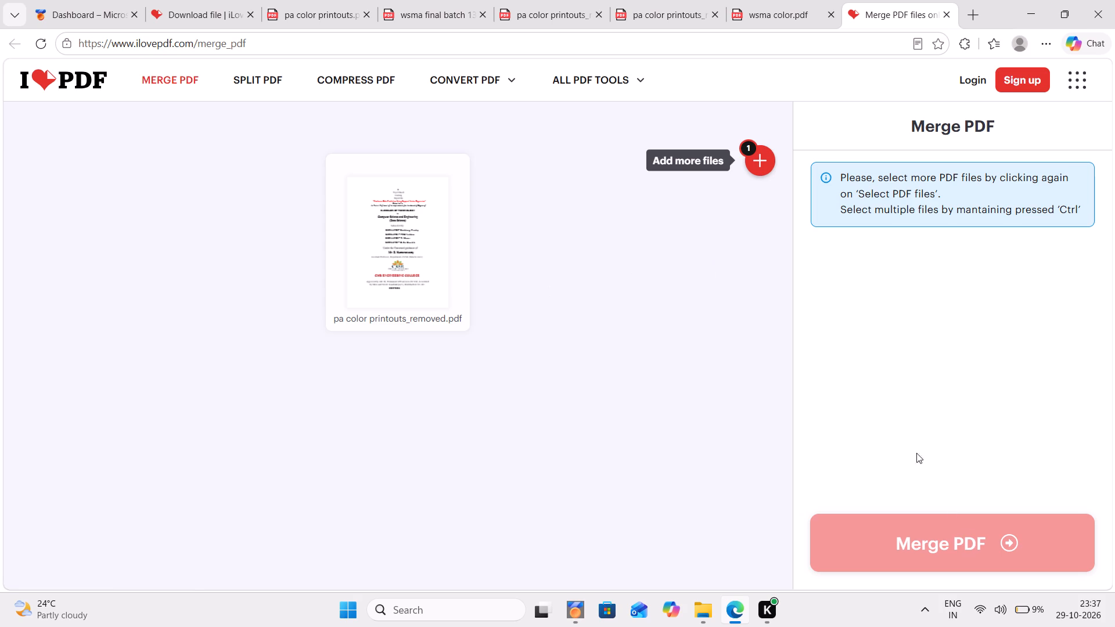
pyautogui.click(759, 157)
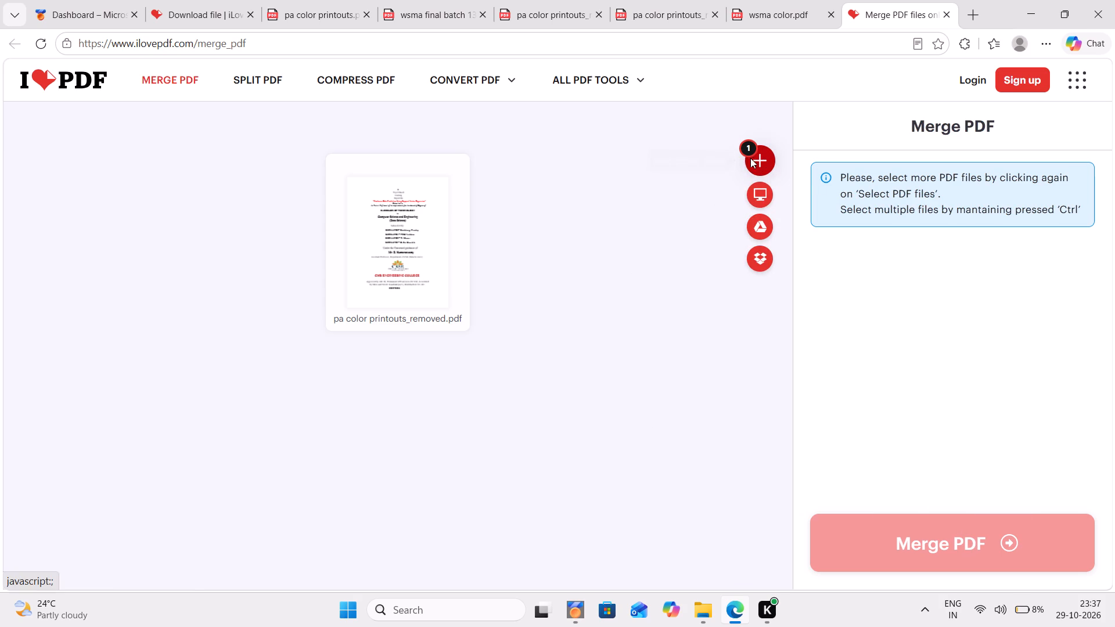
pyautogui.doubleClick(206, 153)
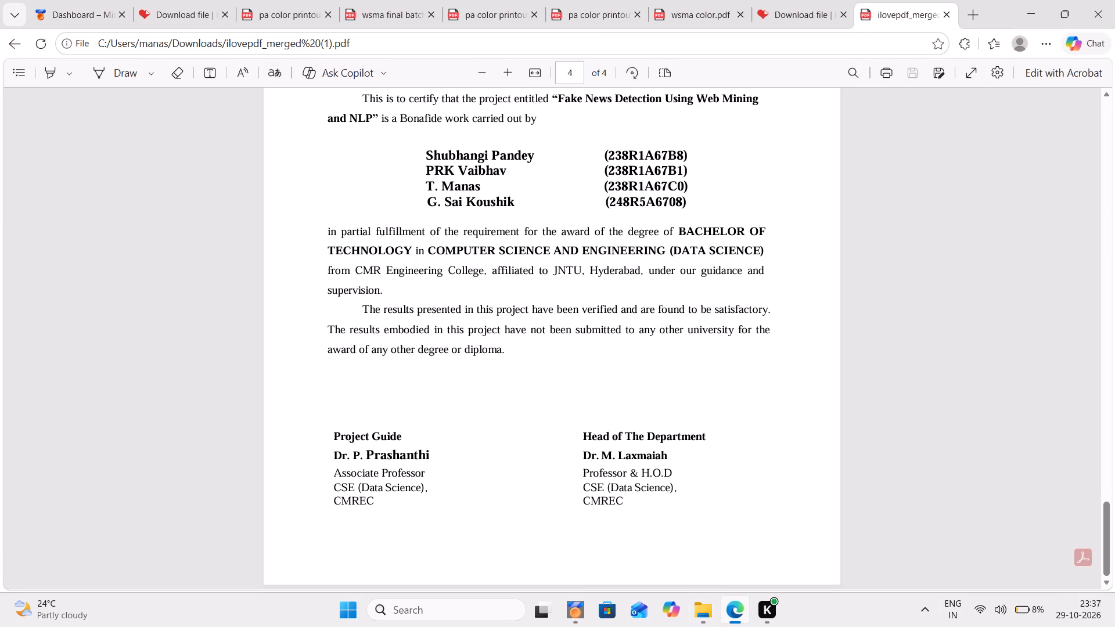
pyautogui.scroll(9, 432, 357)
pyautogui.scroll(-12, 440, 357)
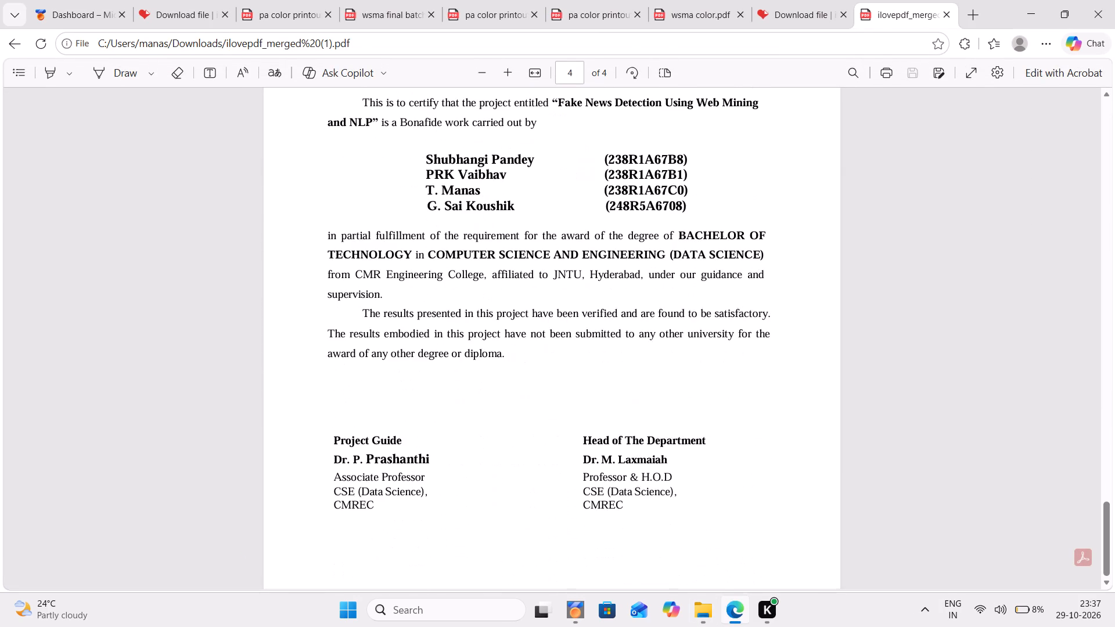
pyautogui.scroll(6, 440, 357)
pyautogui.scroll(-9, 440, 357)
pyautogui.scroll(4, 440, 357)
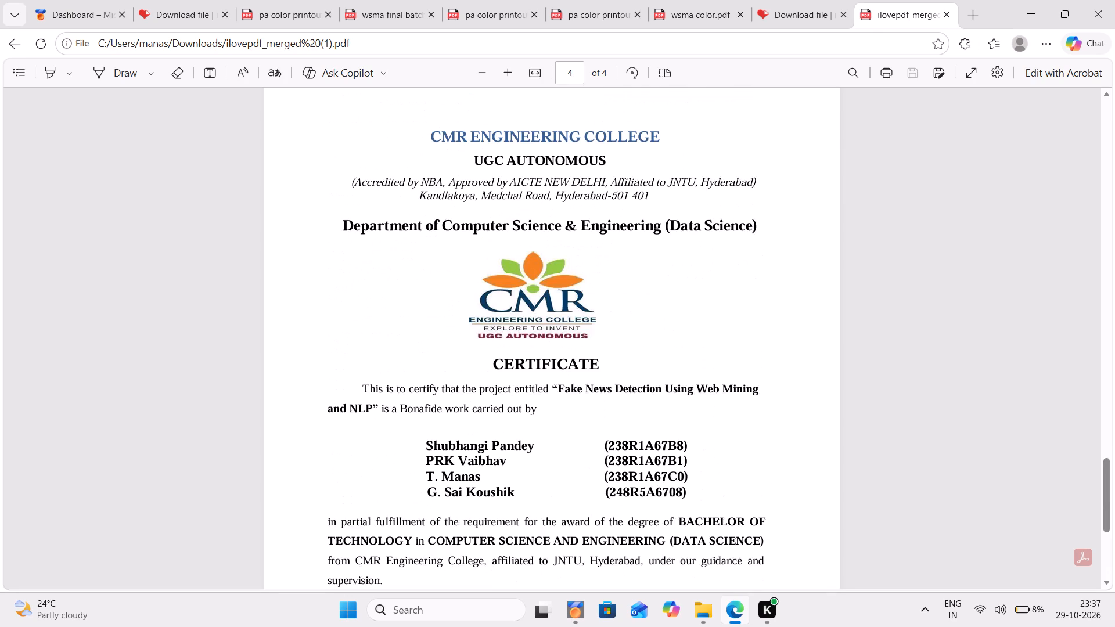
pyautogui.scroll(-4, 440, 357)
pyautogui.scroll(13, 440, 357)
pyautogui.scroll(-4, 440, 357)
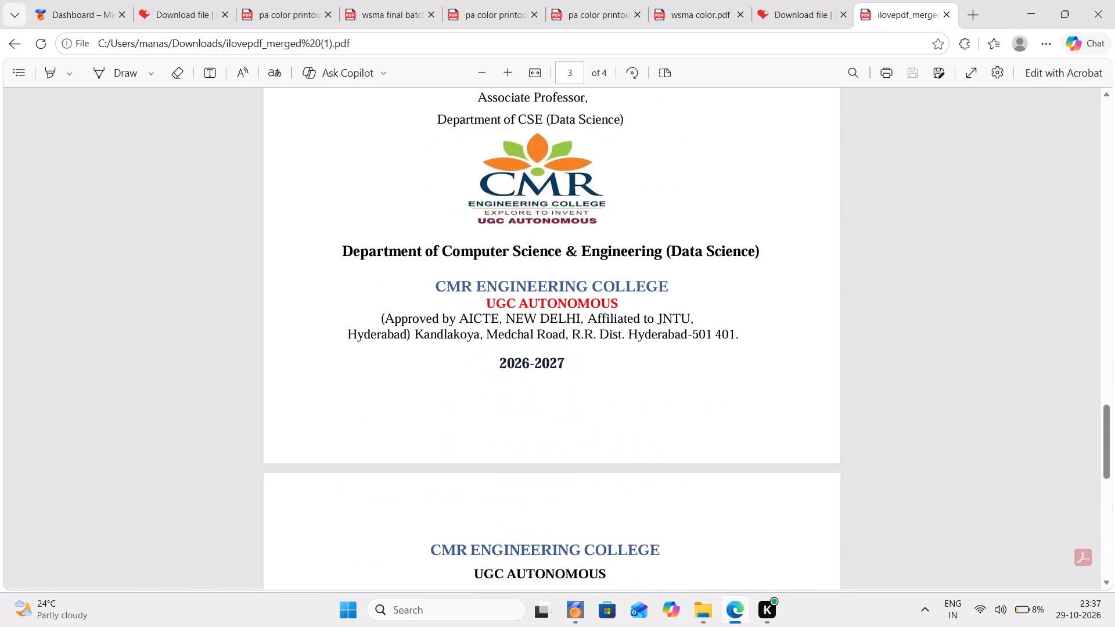
pyautogui.scroll(5, 440, 357)
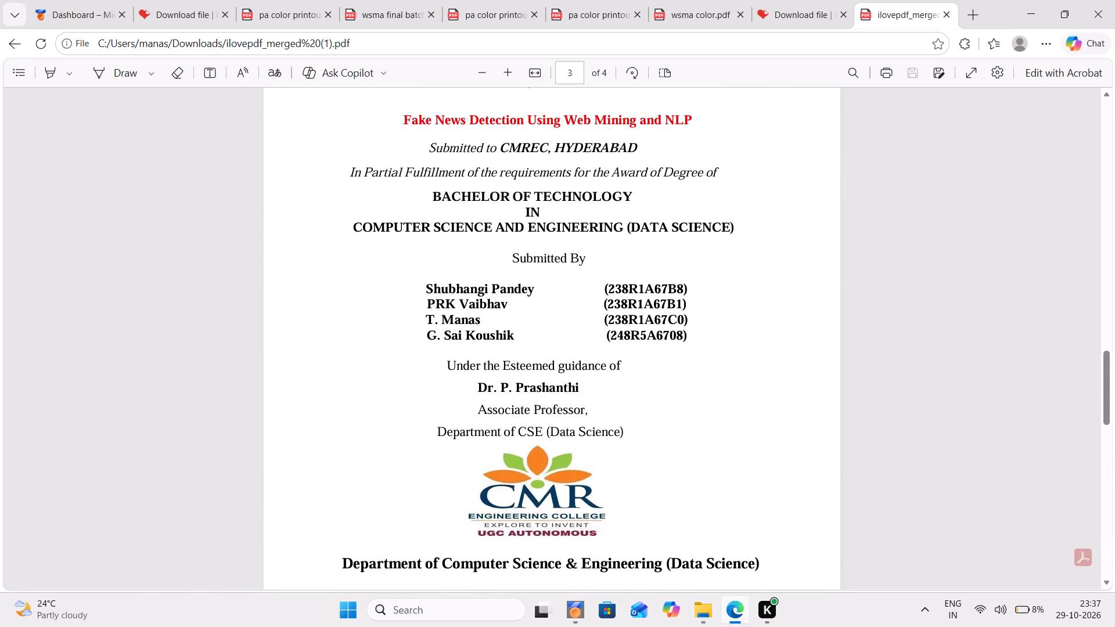
pyautogui.scroll(1, 440, 357)
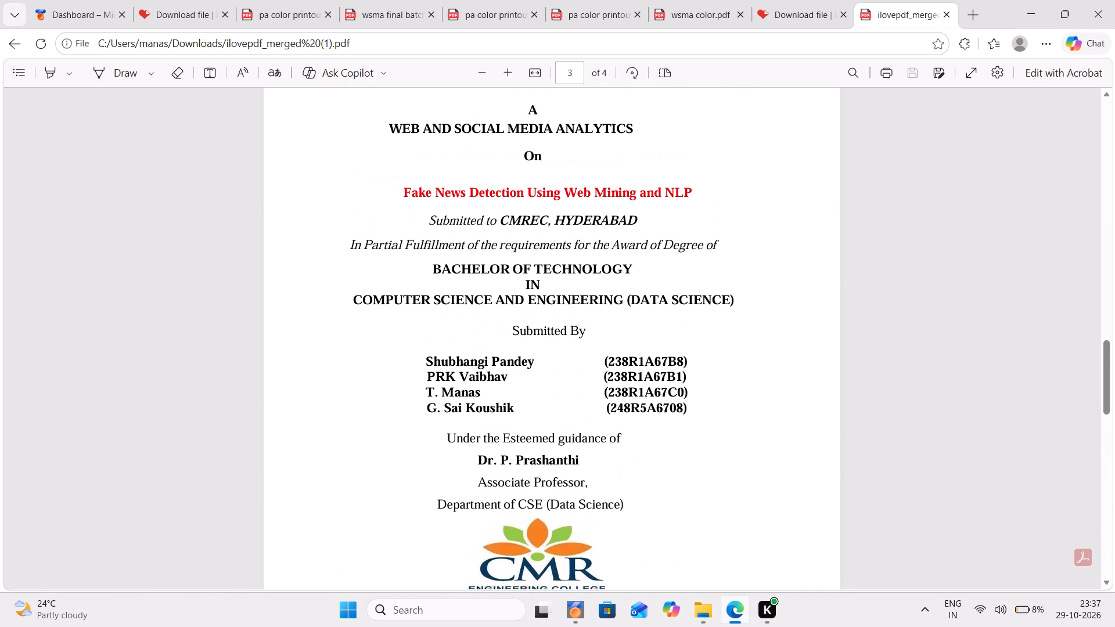
pyautogui.scroll(10, 440, 357)
pyautogui.scroll(-2, 440, 357)
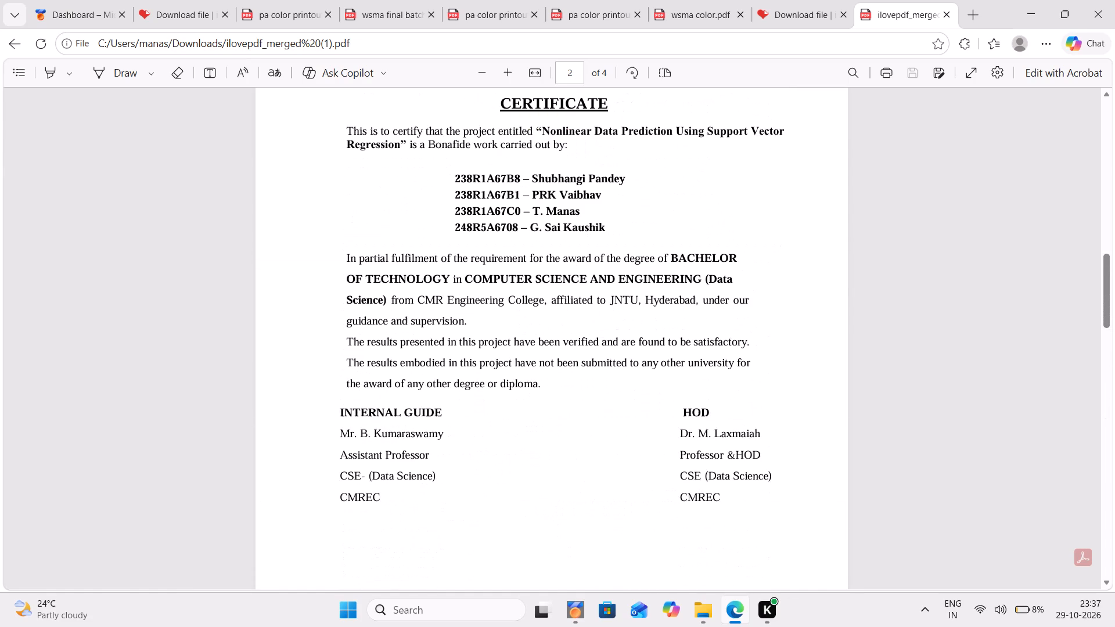
pyautogui.scroll(15, 440, 358)
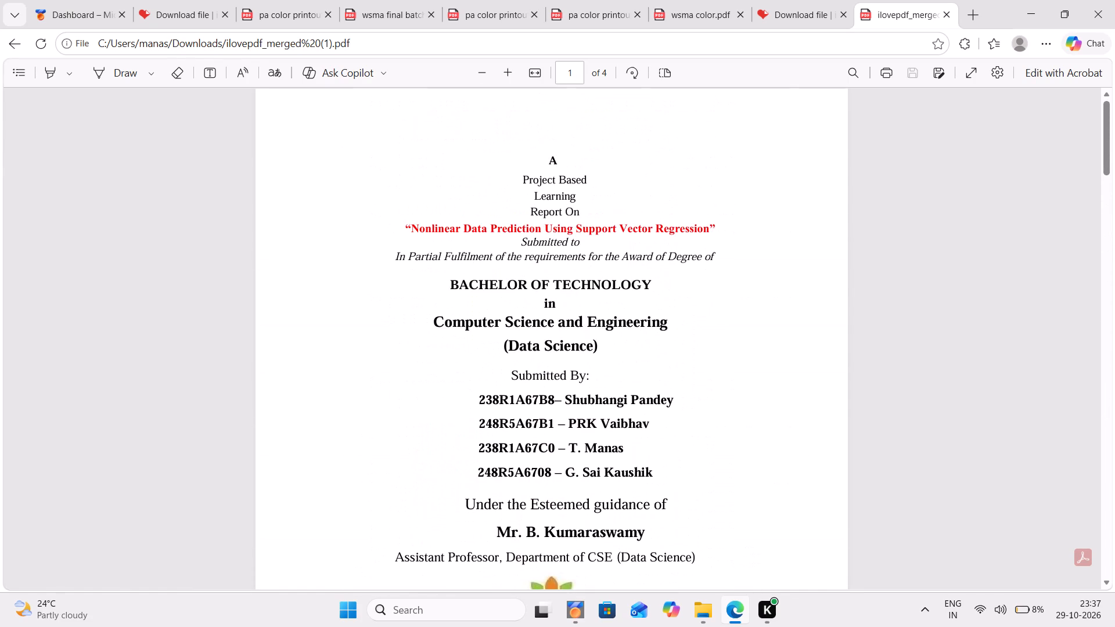
pyautogui.scroll(2, 440, 358)
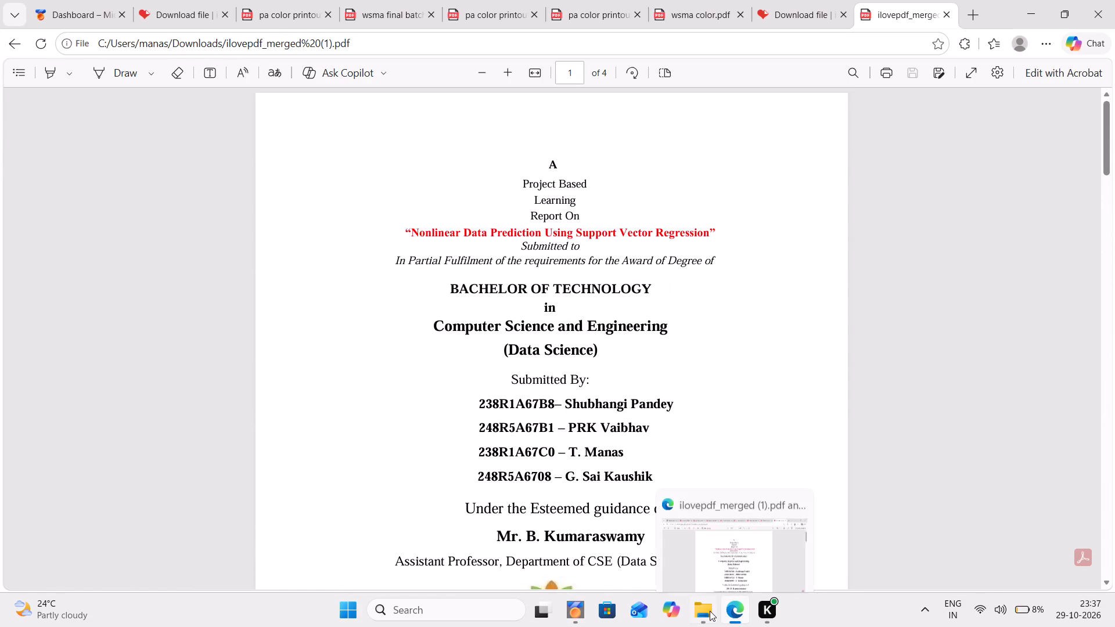
# Rename the merged PDF "ilovepdf_merged (1)" in the Downloads folder in File Explorer as "final color".
pyautogui.click(710, 611)
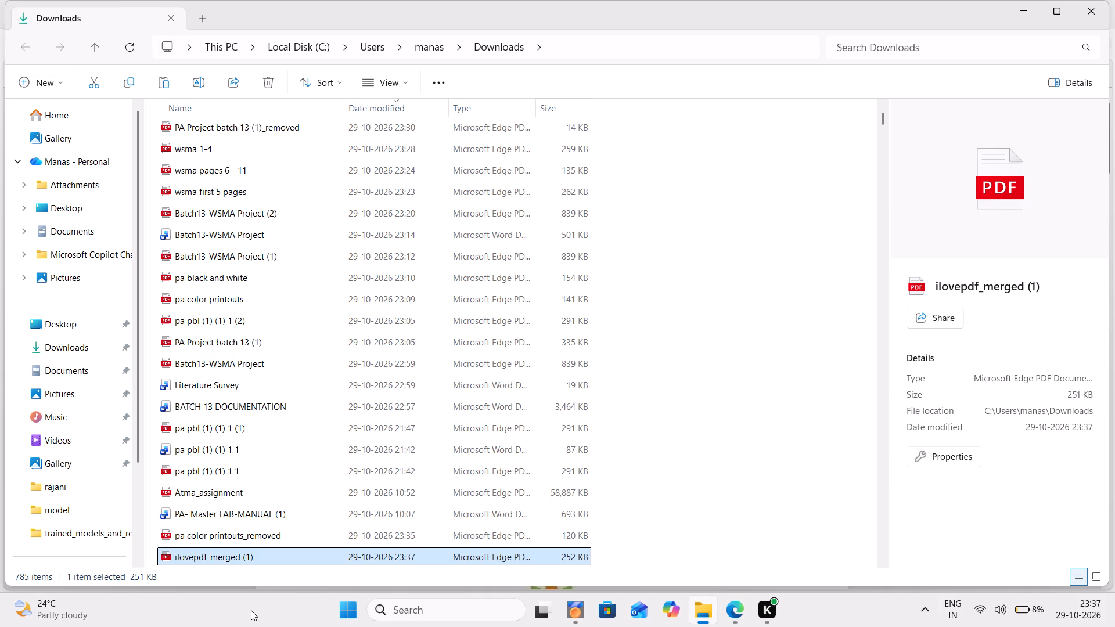
pyautogui.rightClick(238, 559)
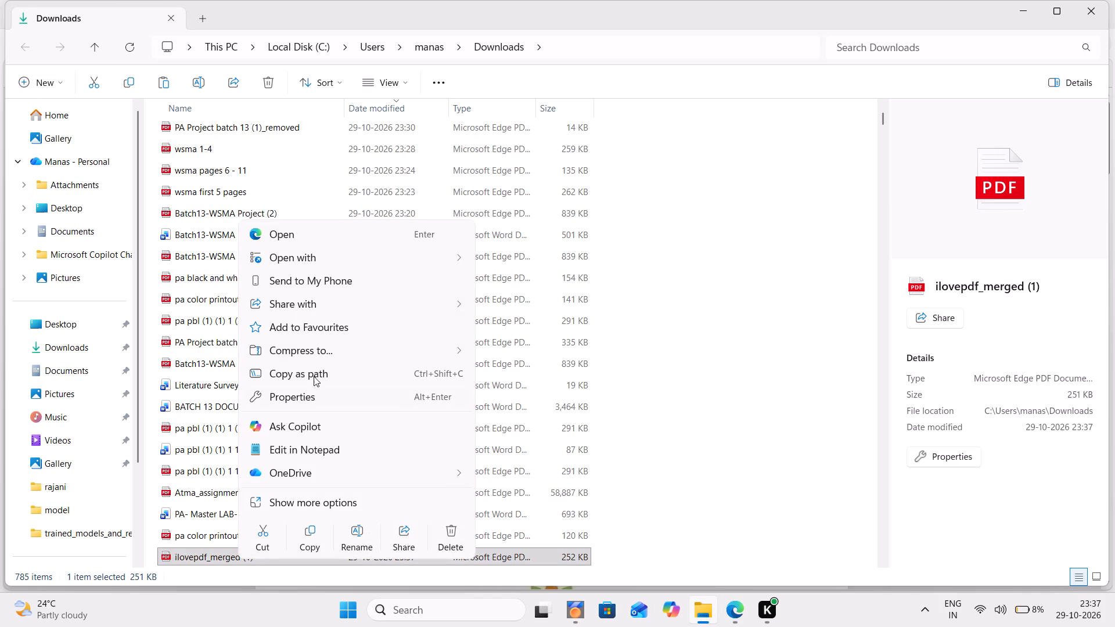
pyautogui.click(349, 532)
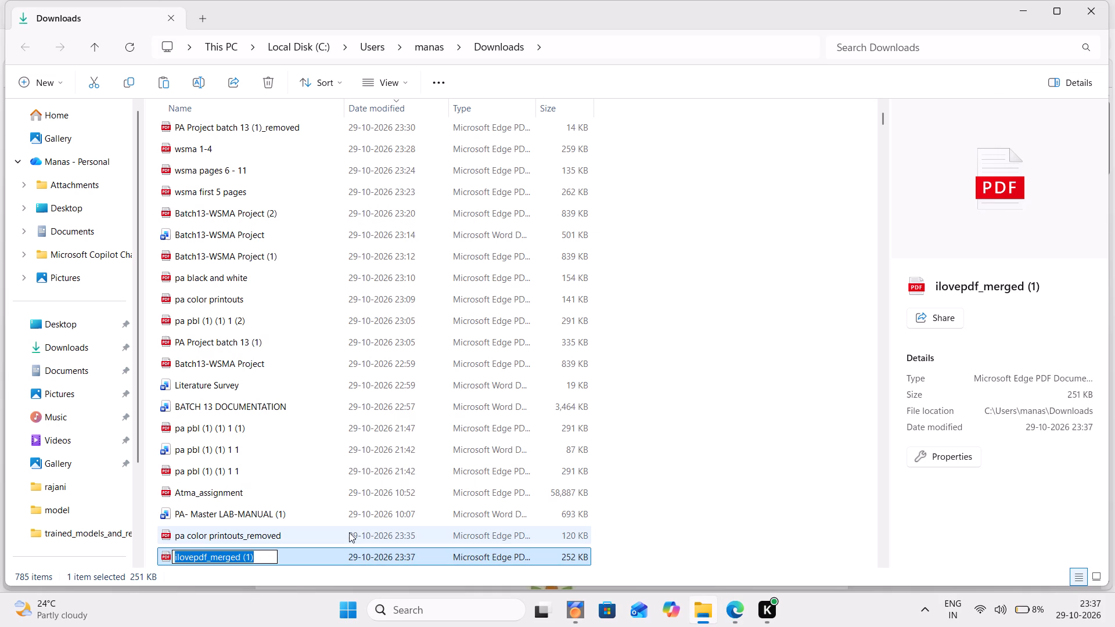
pyautogui.write('final color')
pyautogui.press('space')
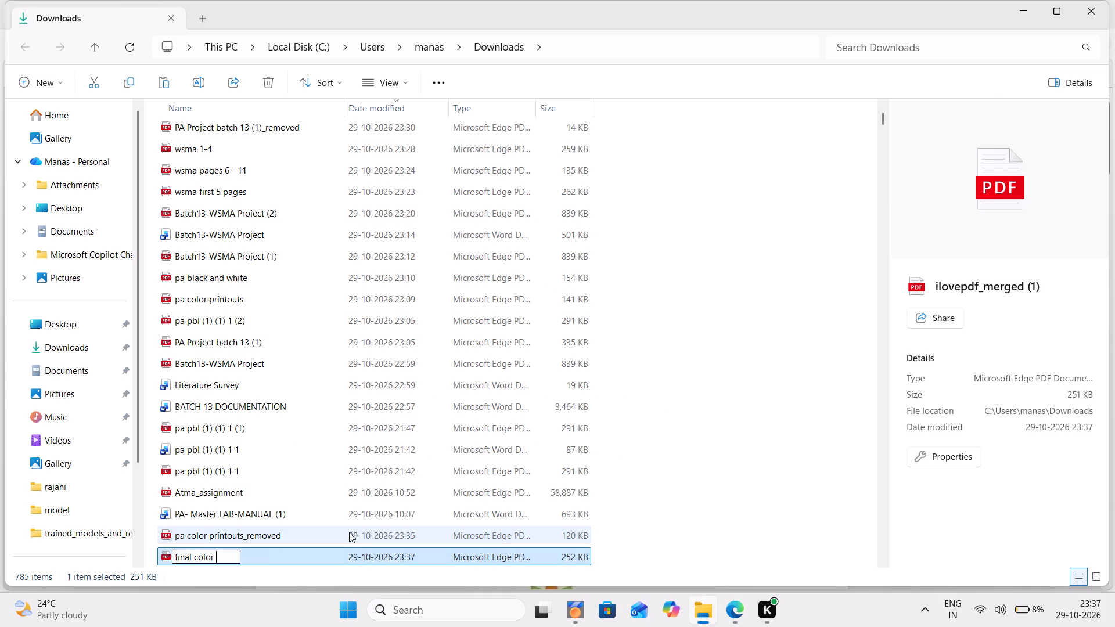
pyautogui.press('Return')
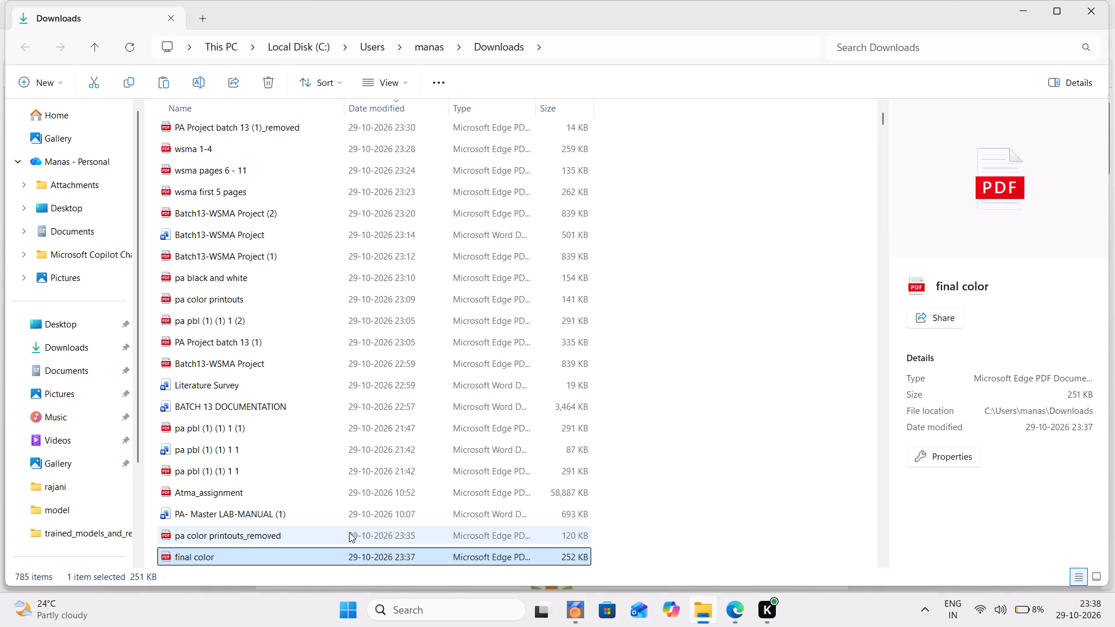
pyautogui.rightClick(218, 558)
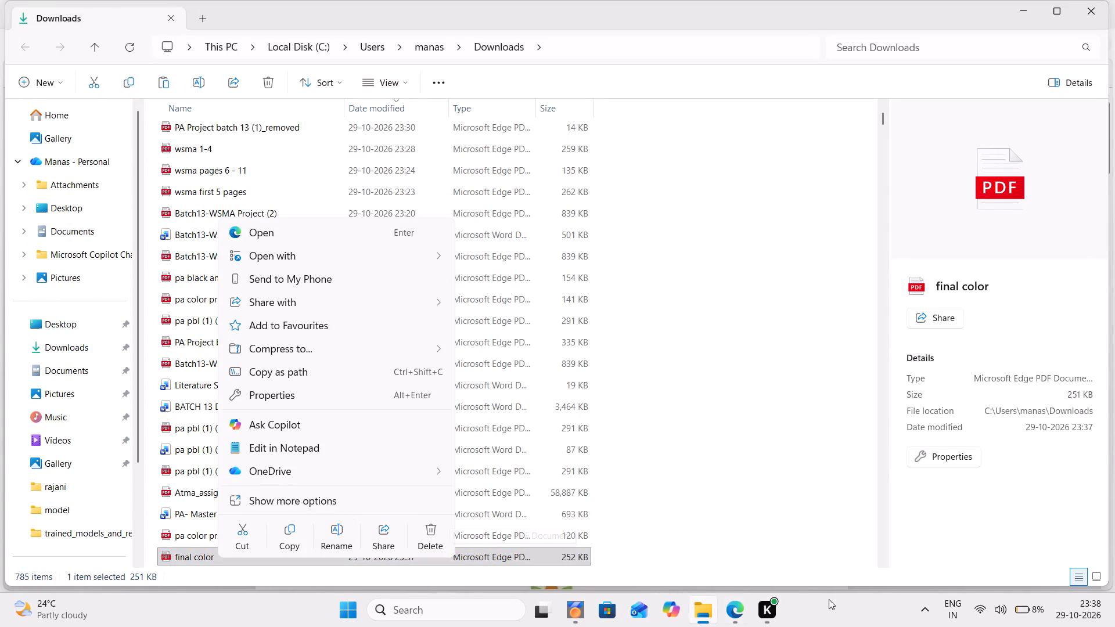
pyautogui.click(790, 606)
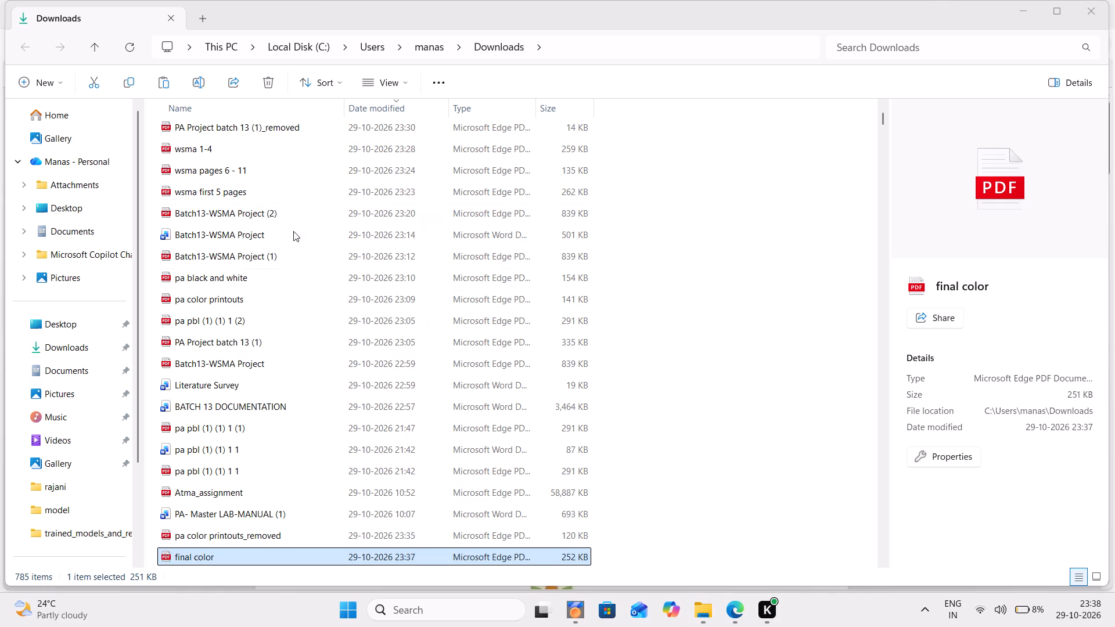
# Switch to Edge, return the merge download tab to iLovePDF's Merge PDF start page and close the merged PDF's tab.
pyautogui.click(726, 608)
pyautogui.click(788, 0)
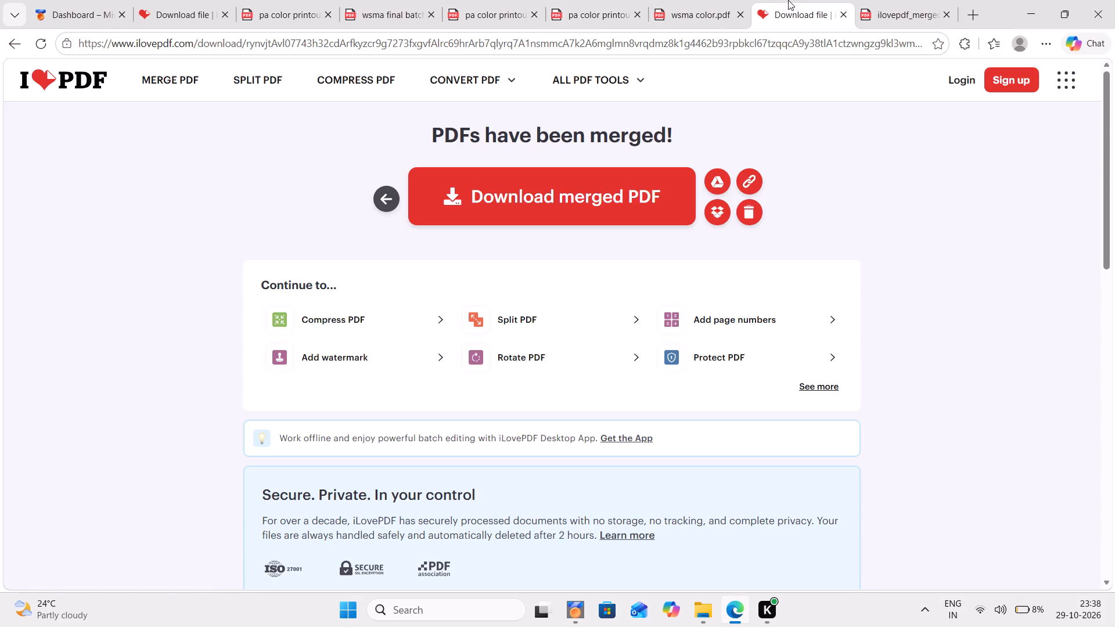
pyautogui.click(15, 53)
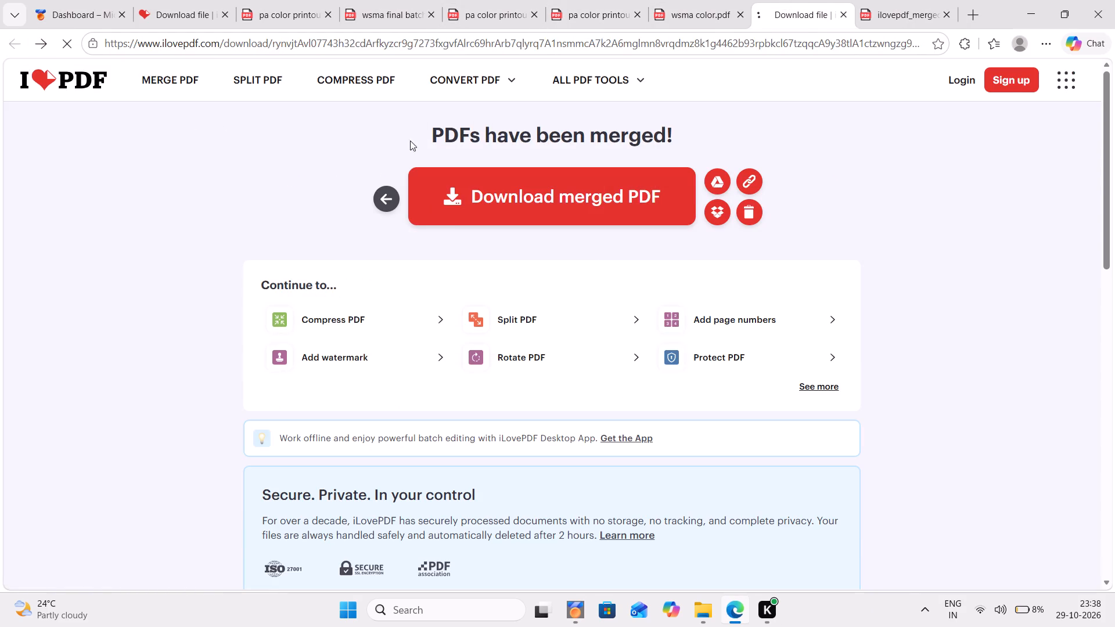
pyautogui.click(944, 12)
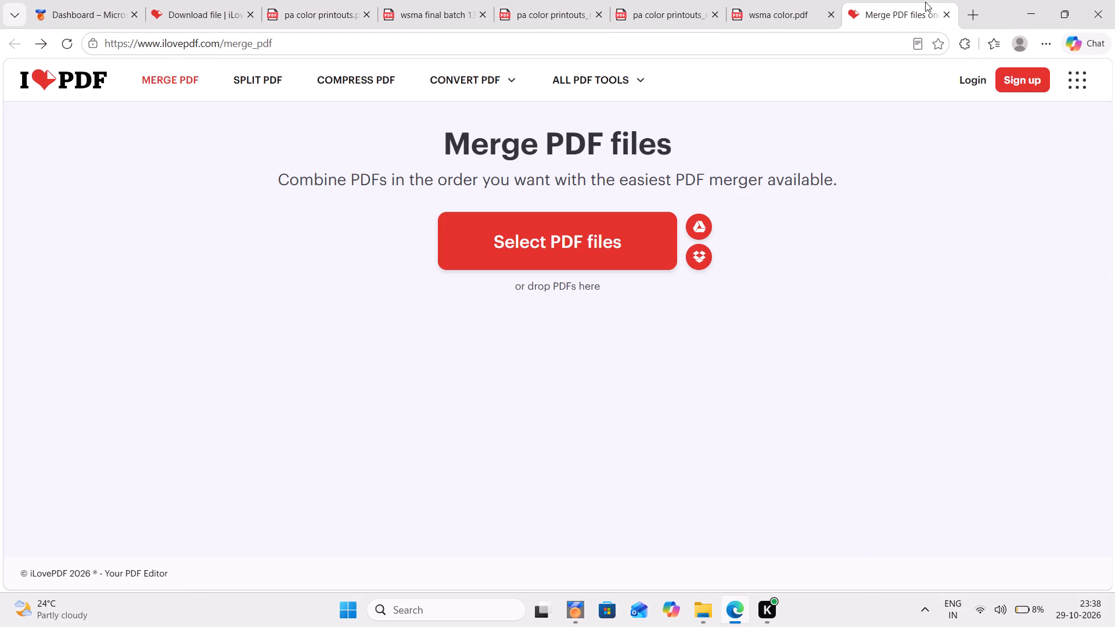
# Return the other iLovePDF tab to the Remove PDF pages start page and browse the Downloads folder for a PDF to upload.
pyautogui.click(209, 4)
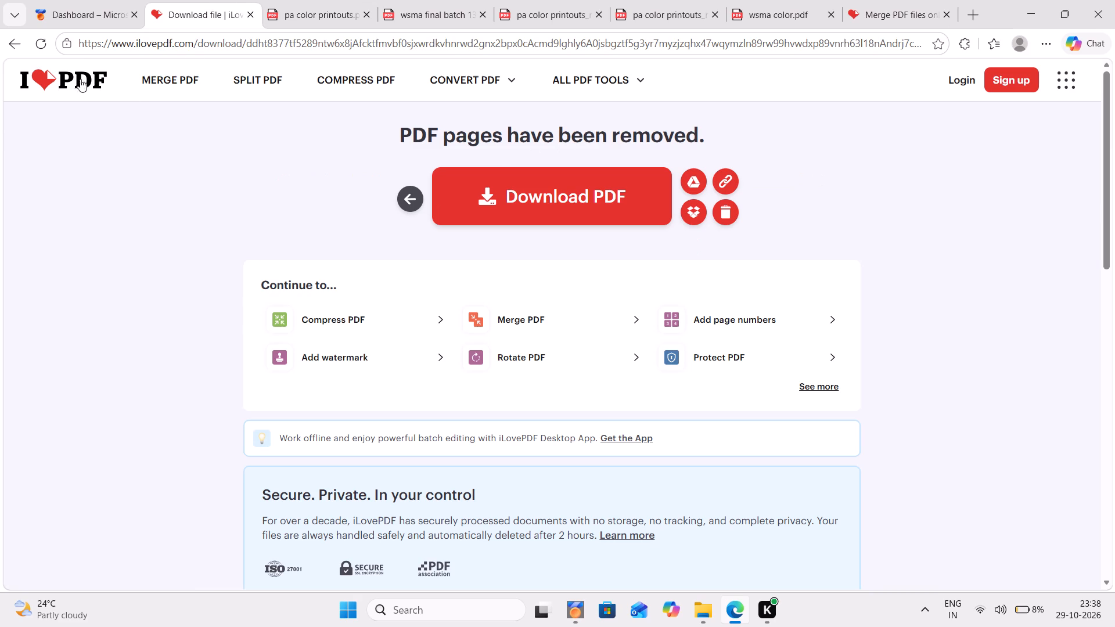
pyautogui.click(7, 49)
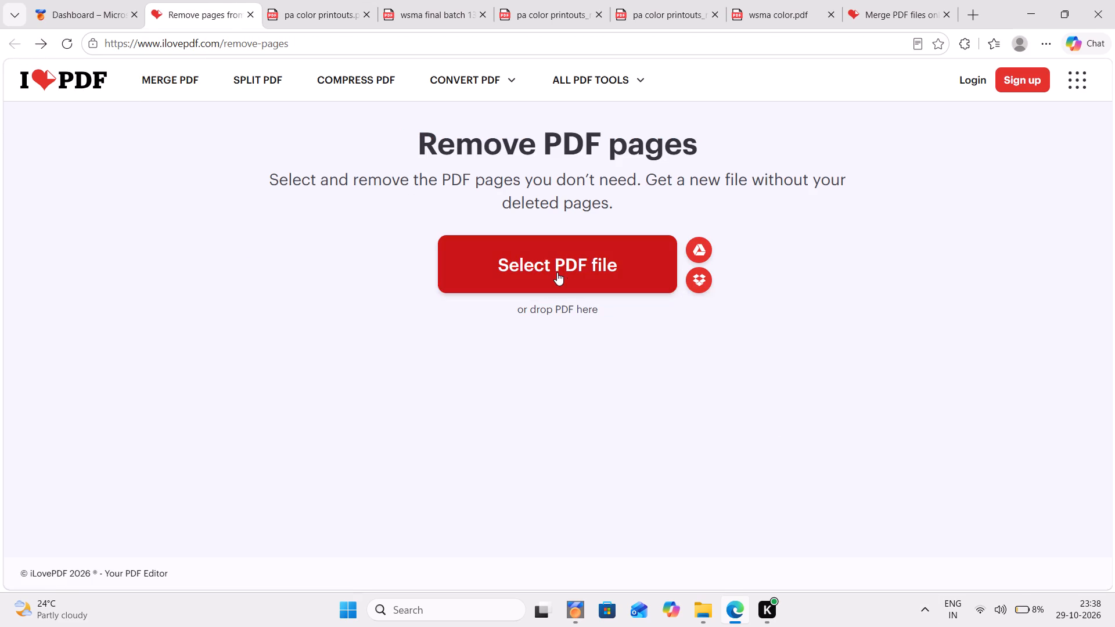
pyautogui.click(557, 272)
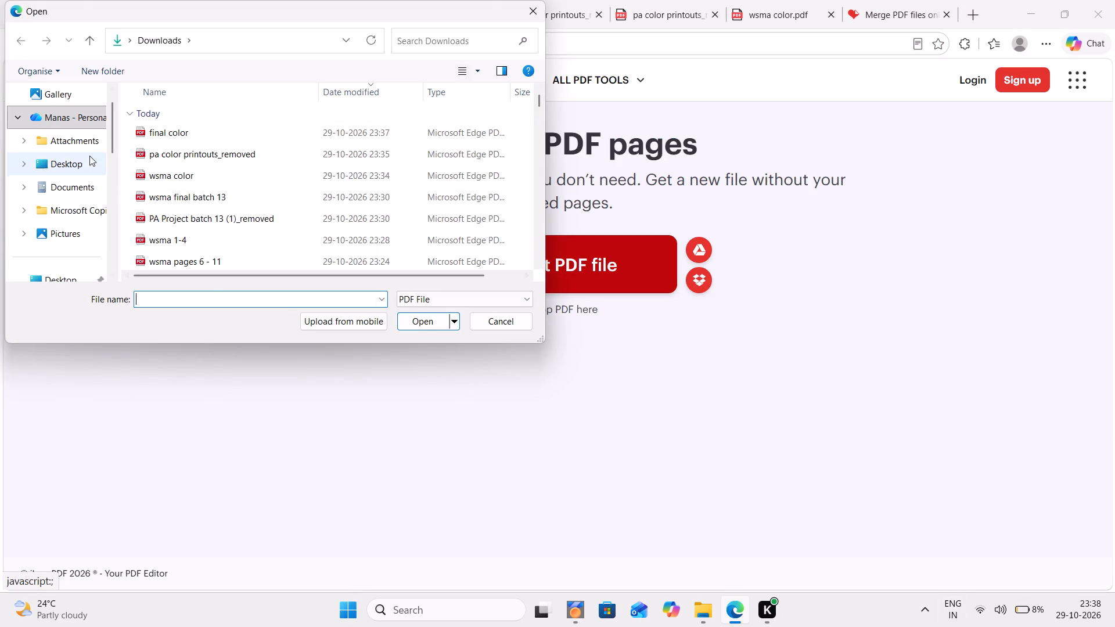
pyautogui.scroll(-1, 194, 176)
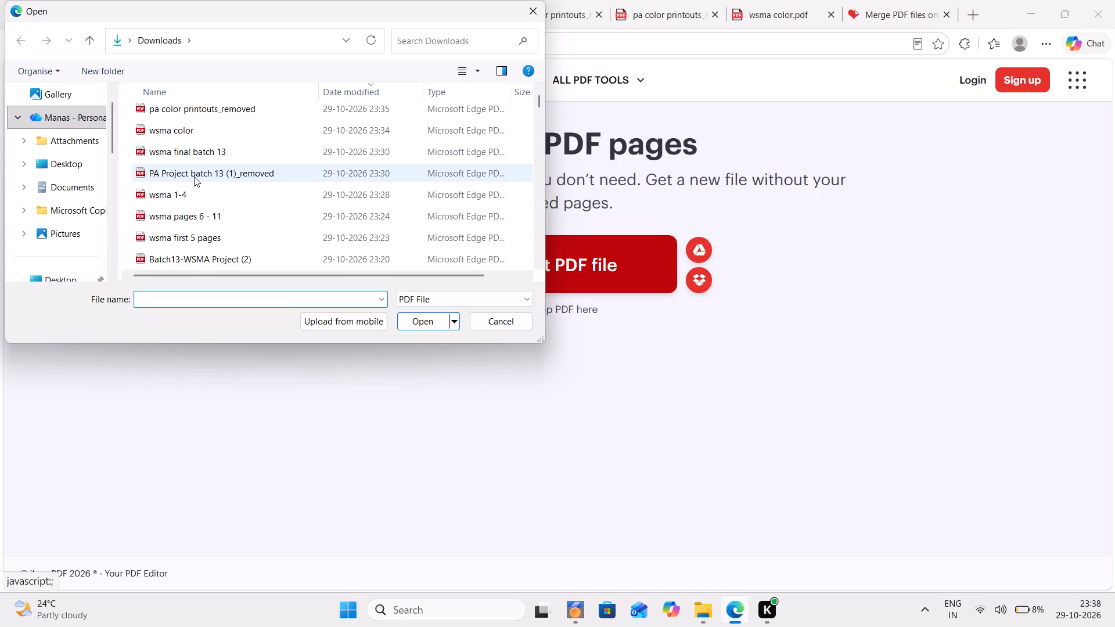
pyautogui.scroll(4, 194, 176)
pyautogui.scroll(-1, 205, 245)
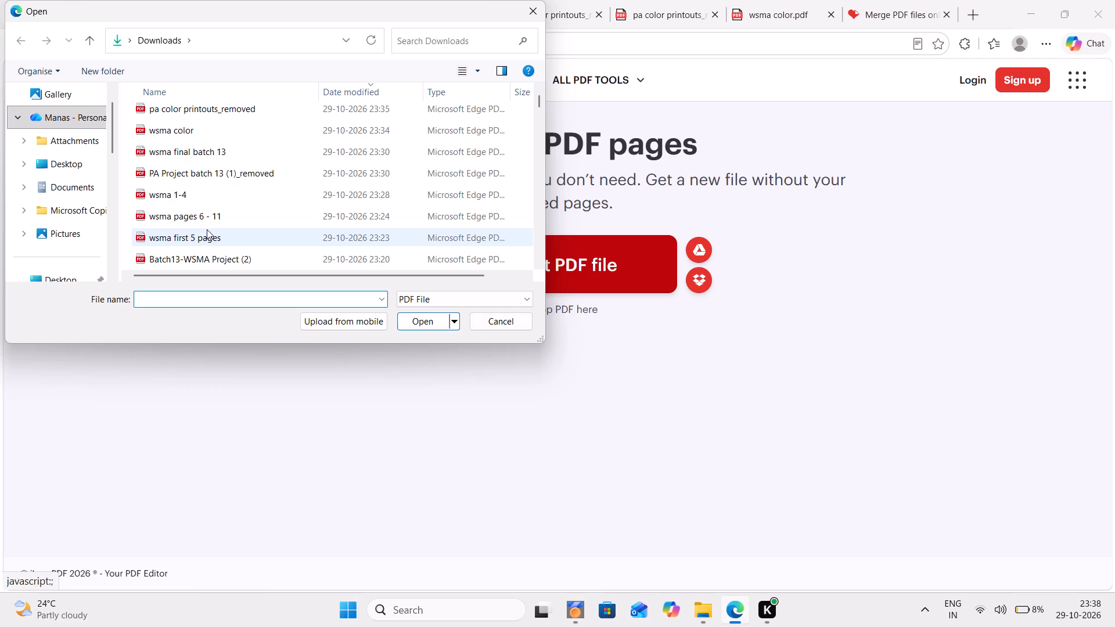
pyautogui.scroll(-1, 207, 229)
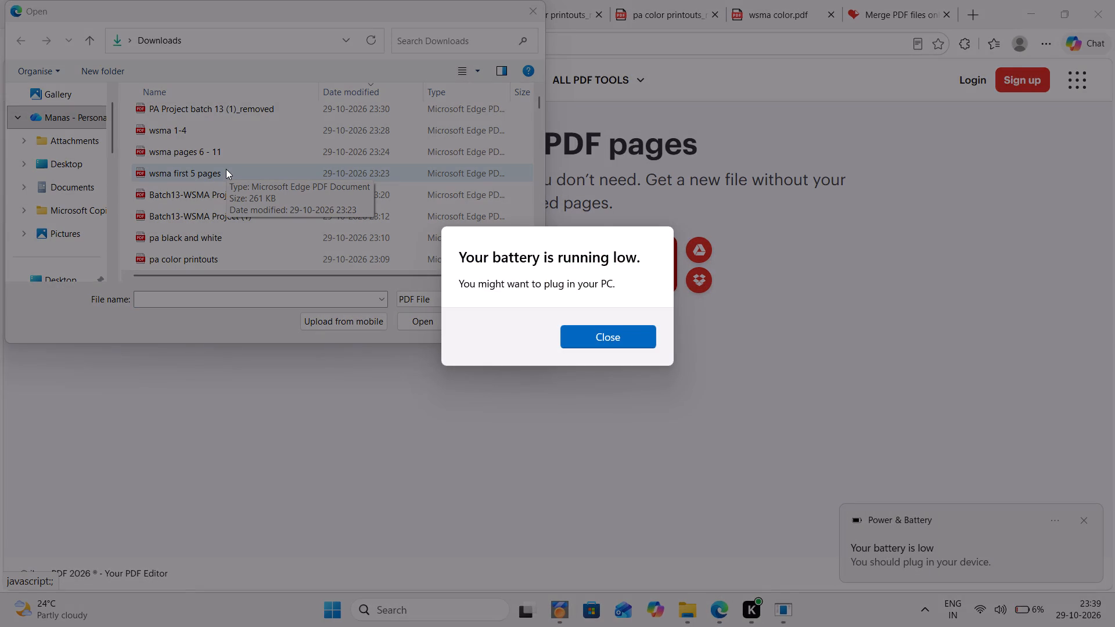
pyautogui.click(634, 336)
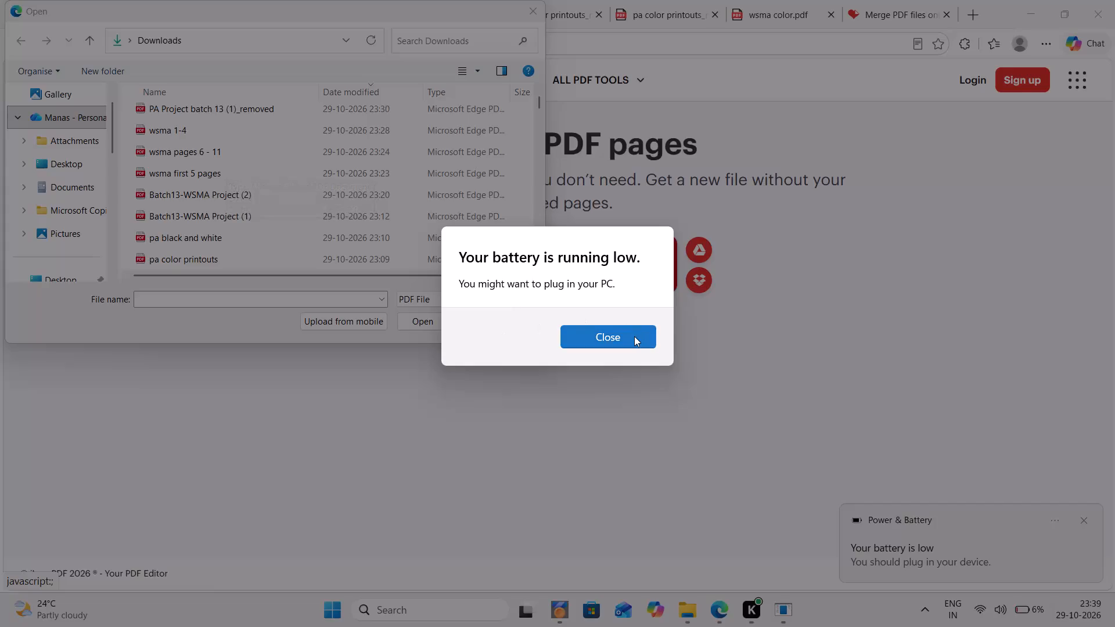
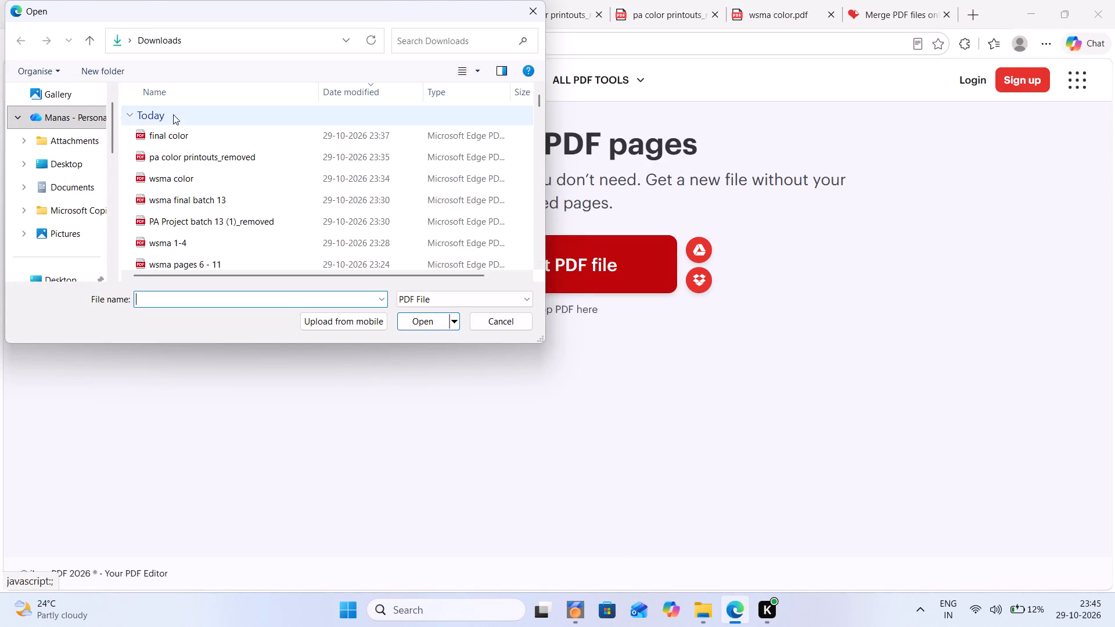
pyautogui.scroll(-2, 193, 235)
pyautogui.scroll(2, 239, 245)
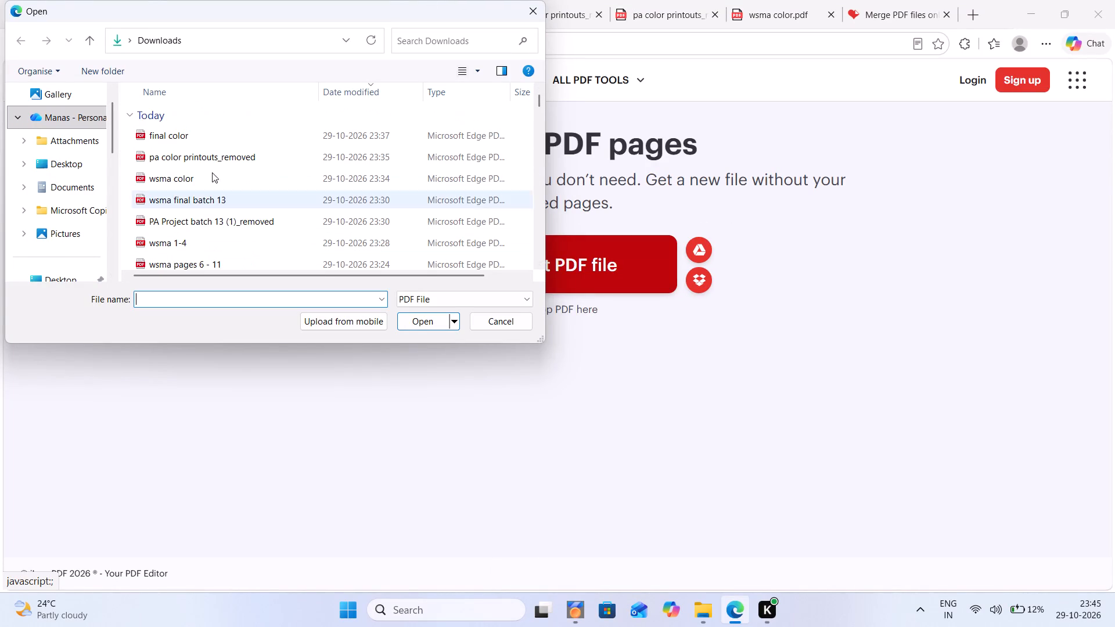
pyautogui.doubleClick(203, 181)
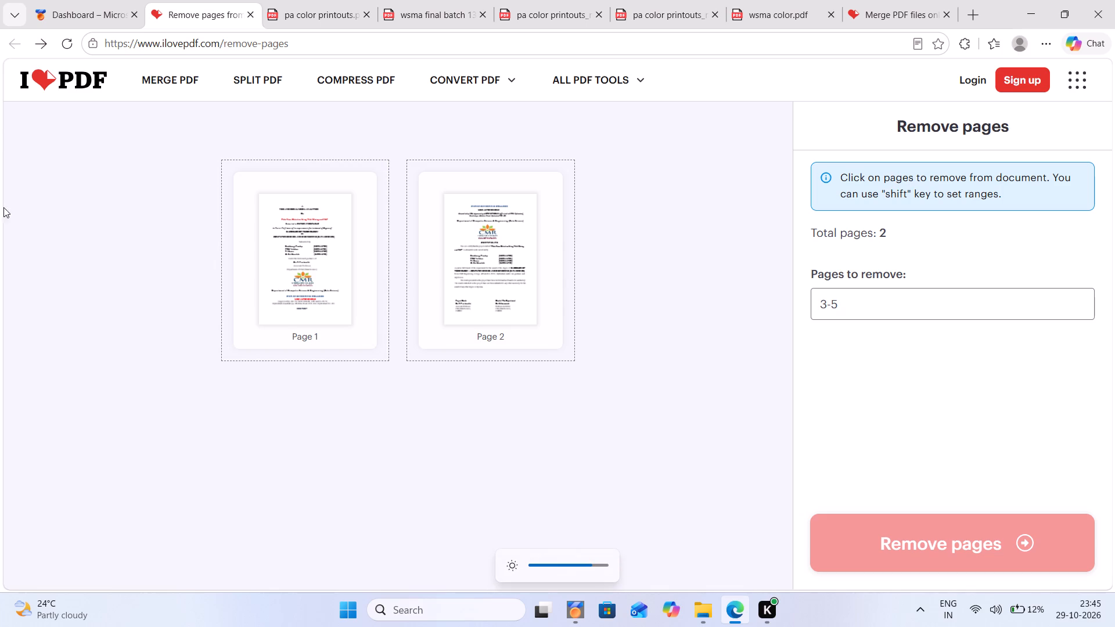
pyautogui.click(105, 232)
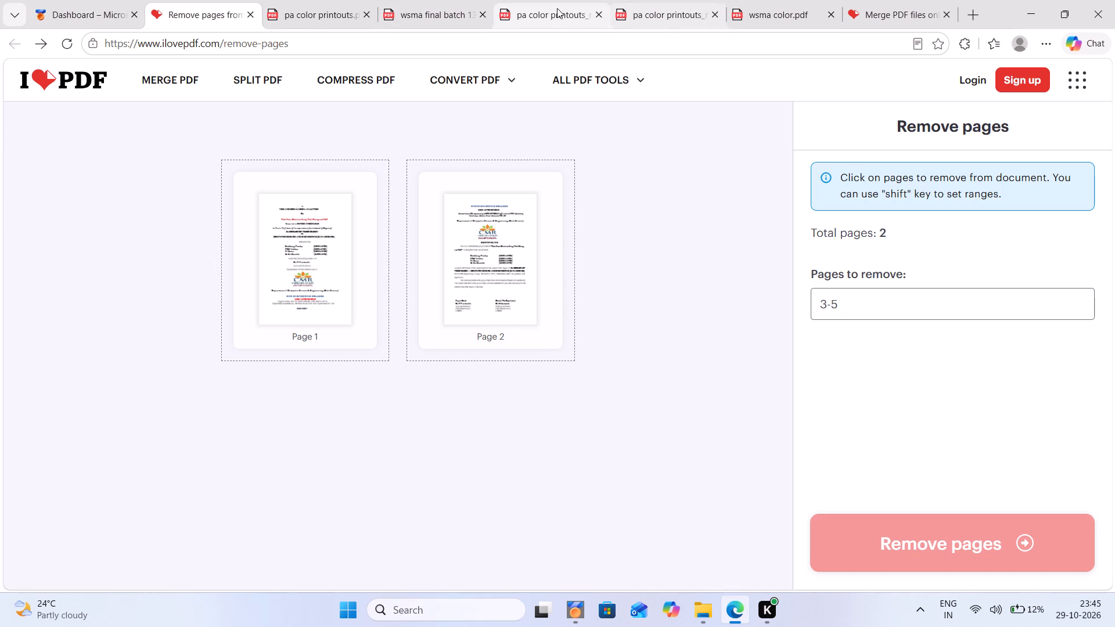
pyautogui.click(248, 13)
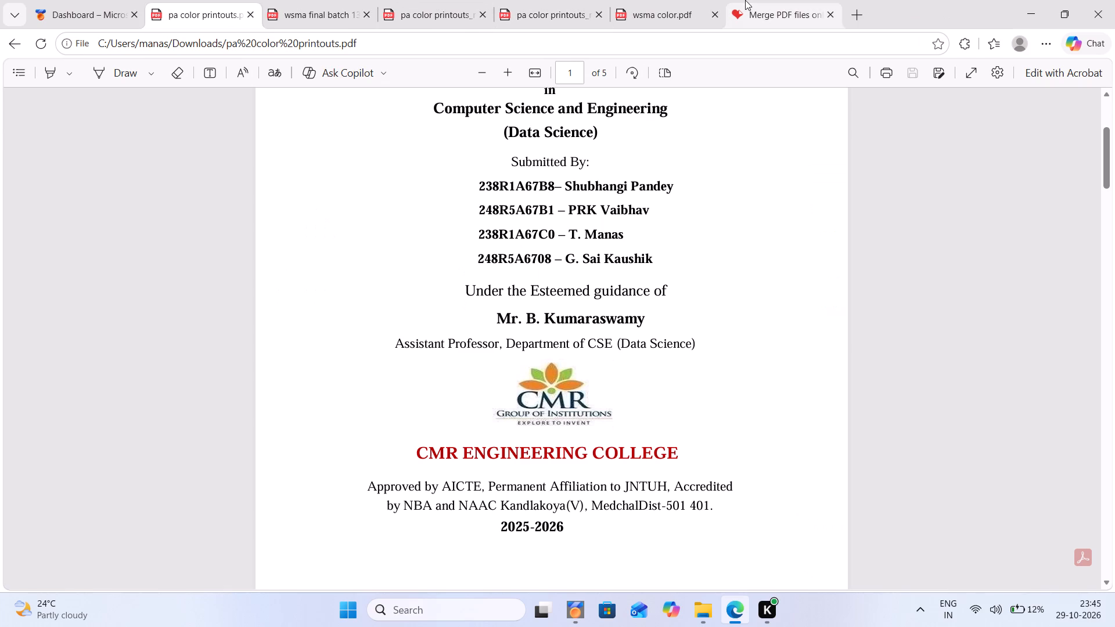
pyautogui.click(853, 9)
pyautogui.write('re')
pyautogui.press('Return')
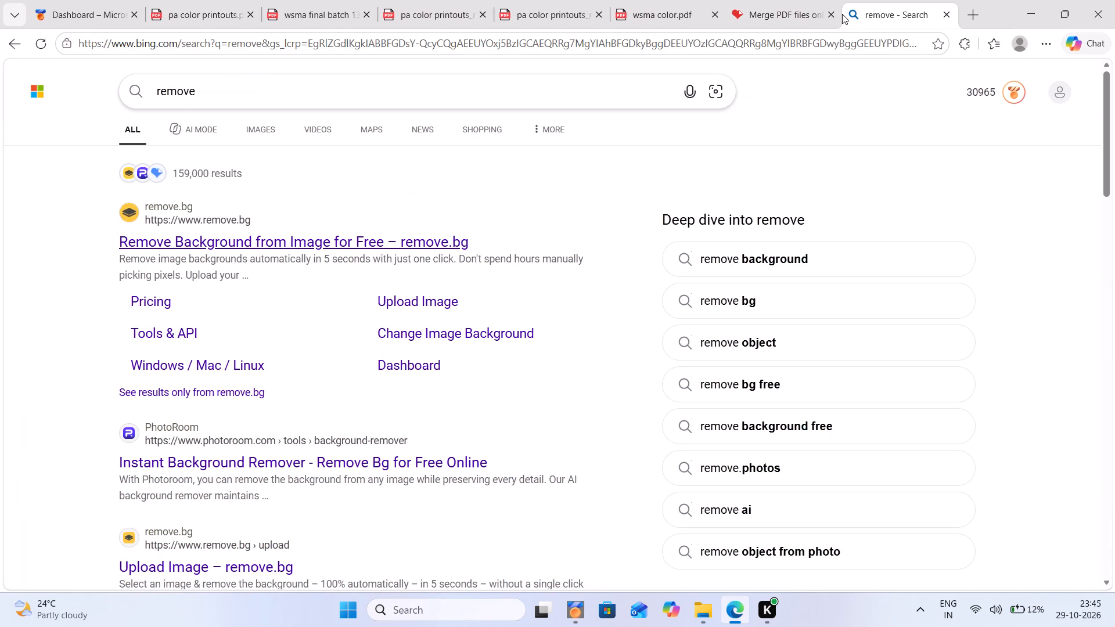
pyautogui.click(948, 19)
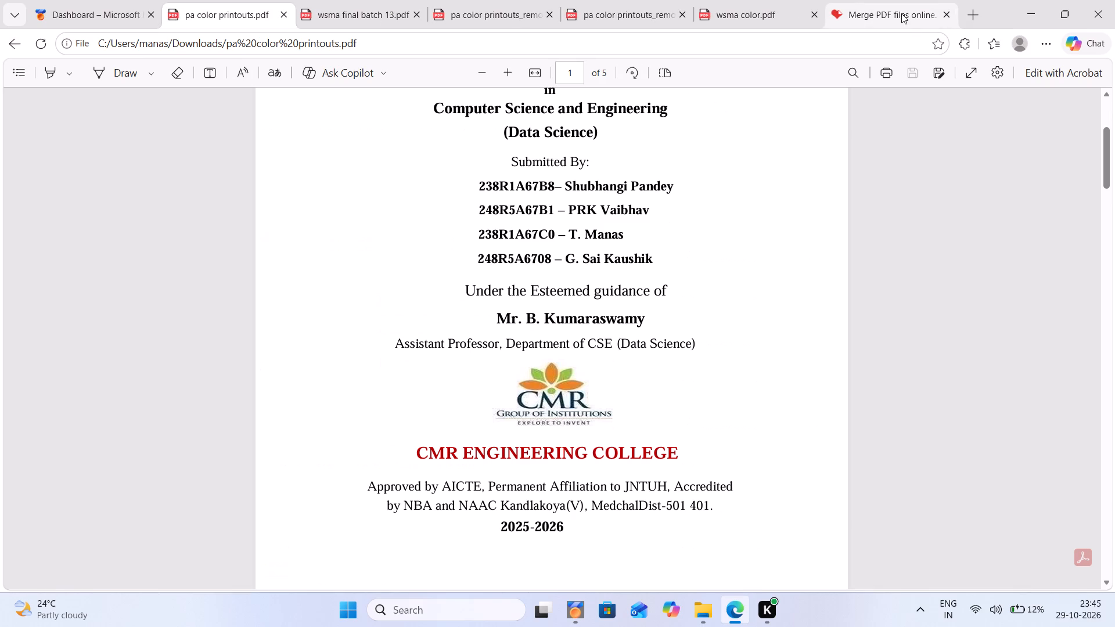
# Search the web for "remove pages from pdf", open iLovePDF's remove-pages tool and close the old merge tab and the search tab.
pyautogui.click(970, 5)
pyautogui.write('re')
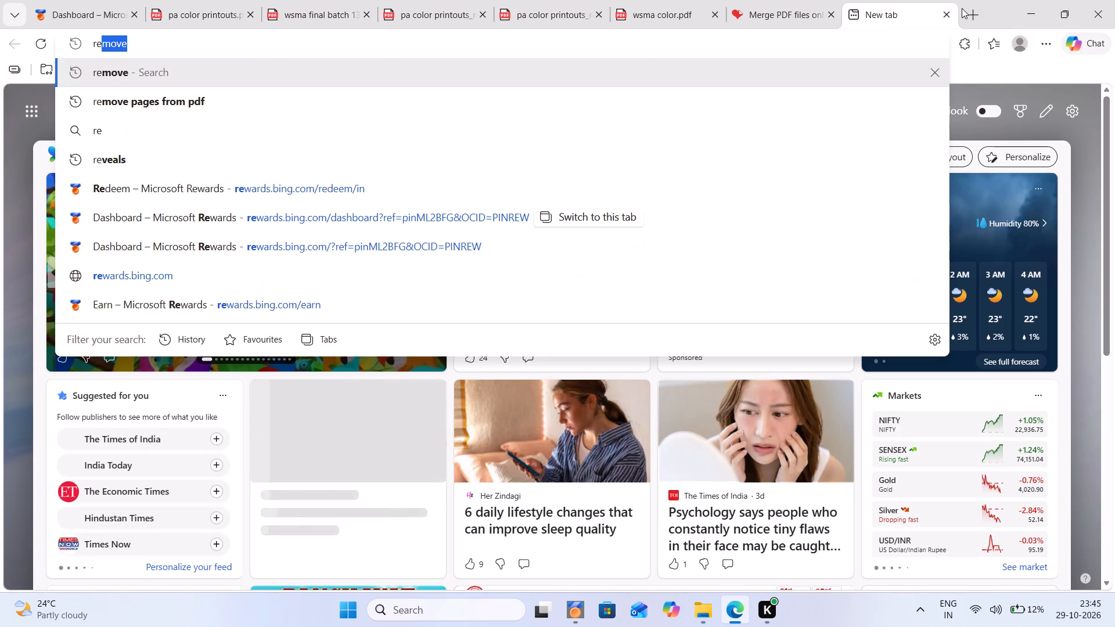
pyautogui.press('Down')
pyautogui.press('Return')
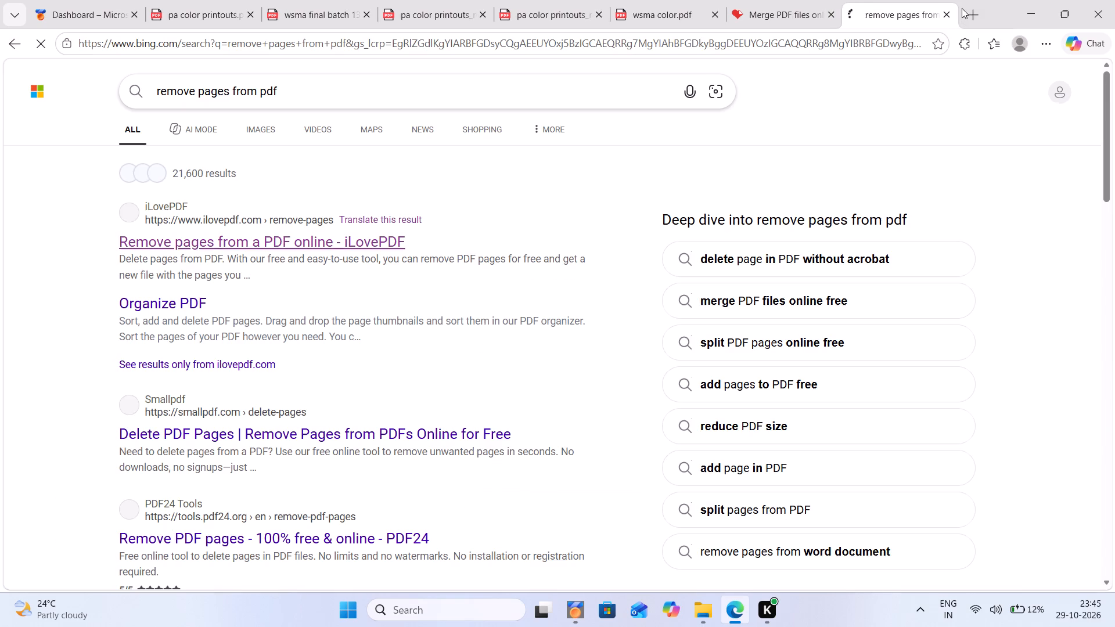
pyautogui.click(830, 16)
pyautogui.click(357, 233)
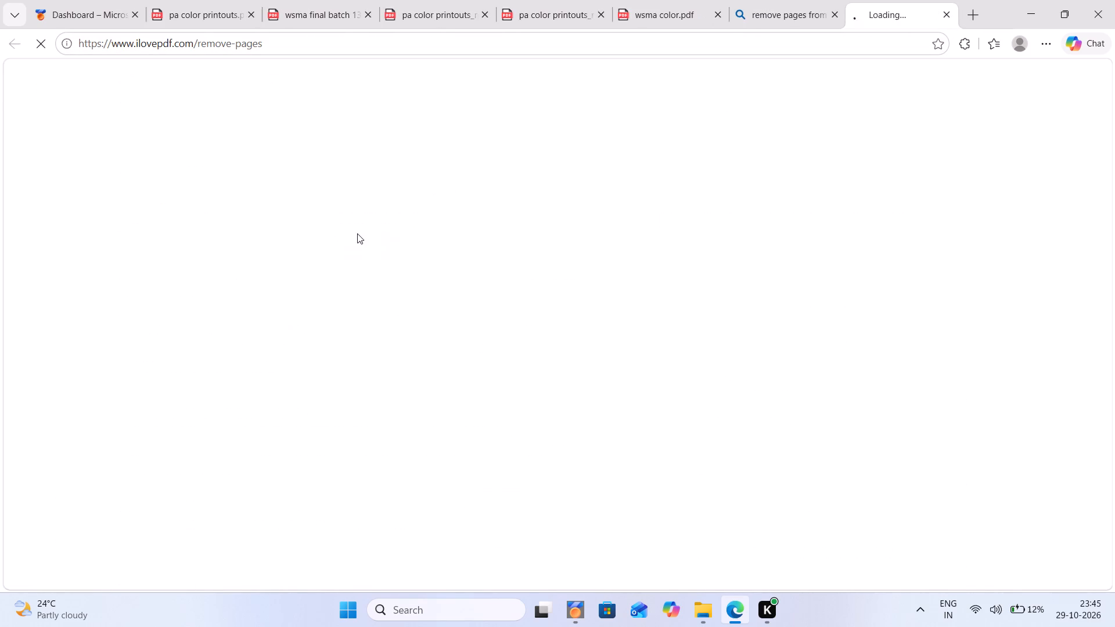
pyautogui.click(830, 15)
pyautogui.click(530, 287)
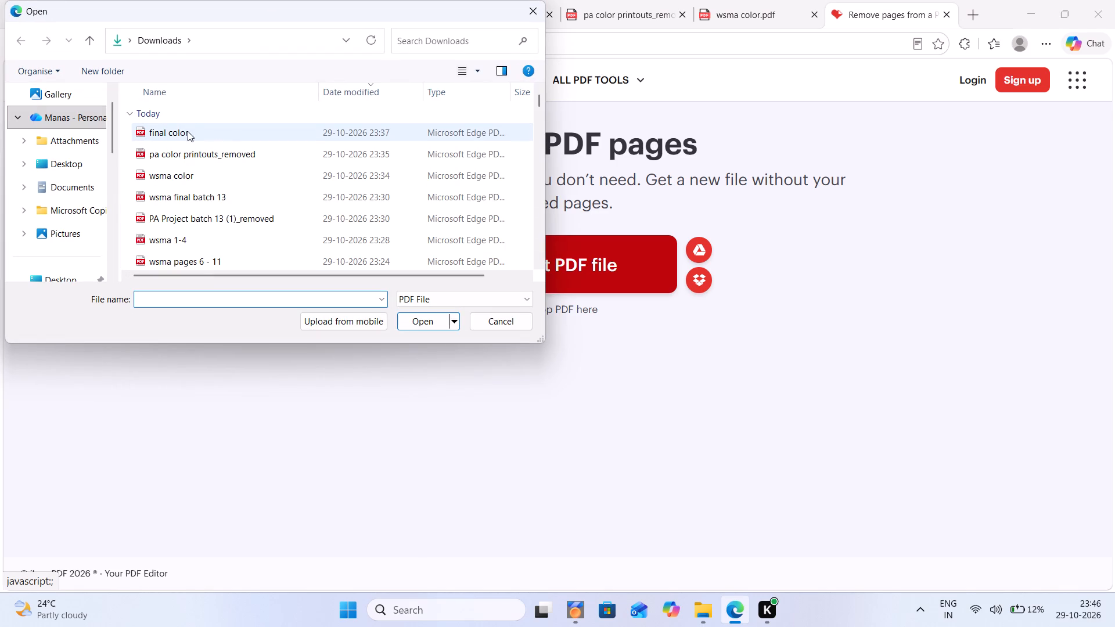
pyautogui.doubleClick(189, 236)
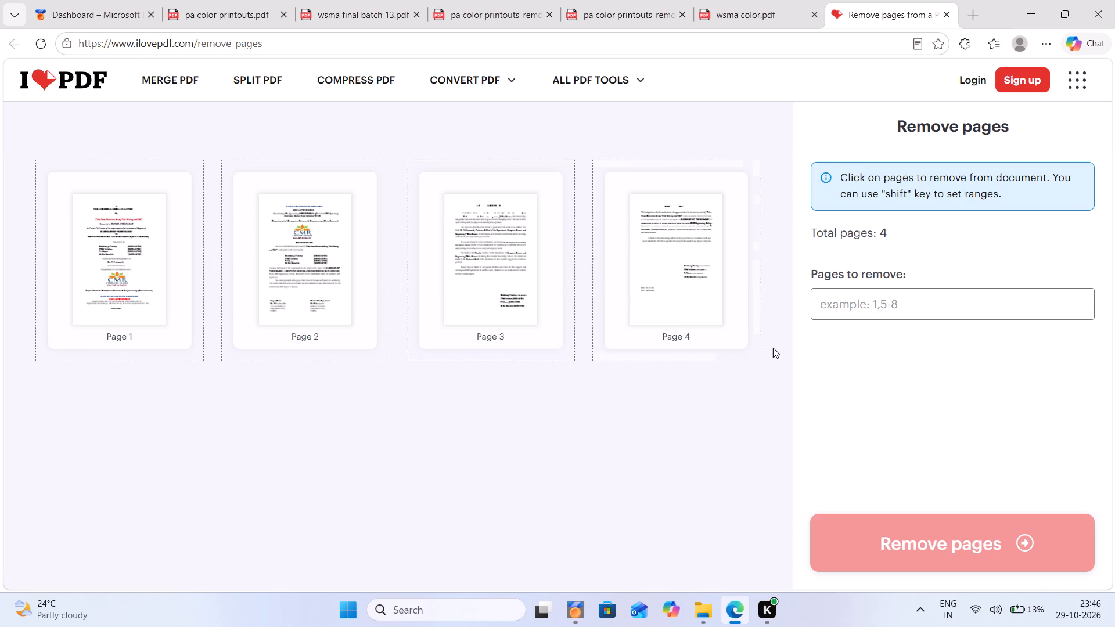
pyautogui.click(892, 292)
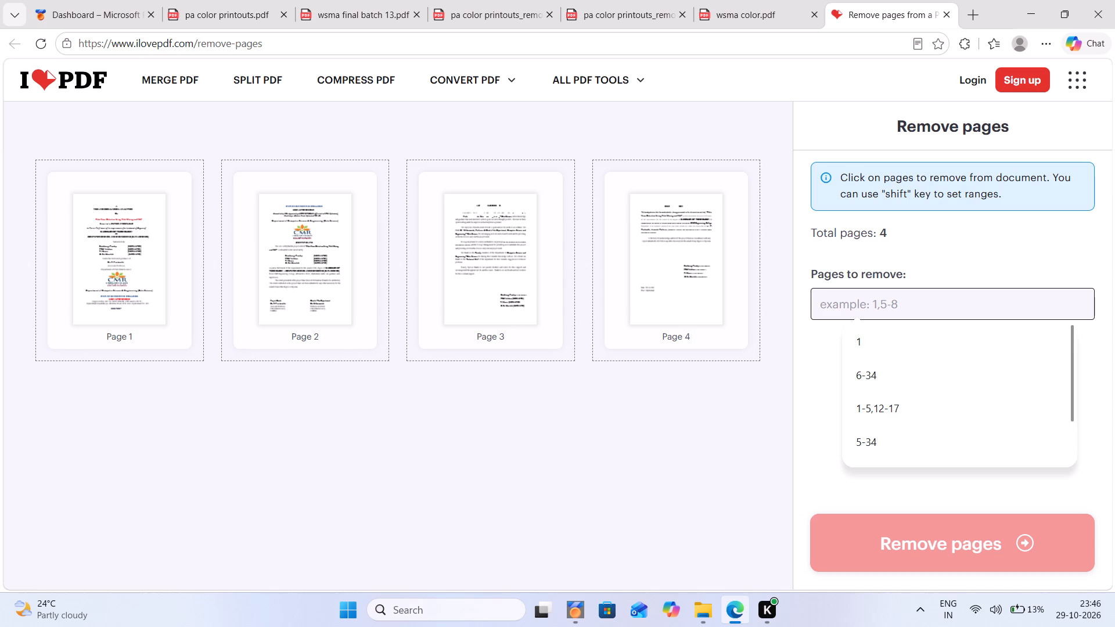
pyautogui.write('1,2')
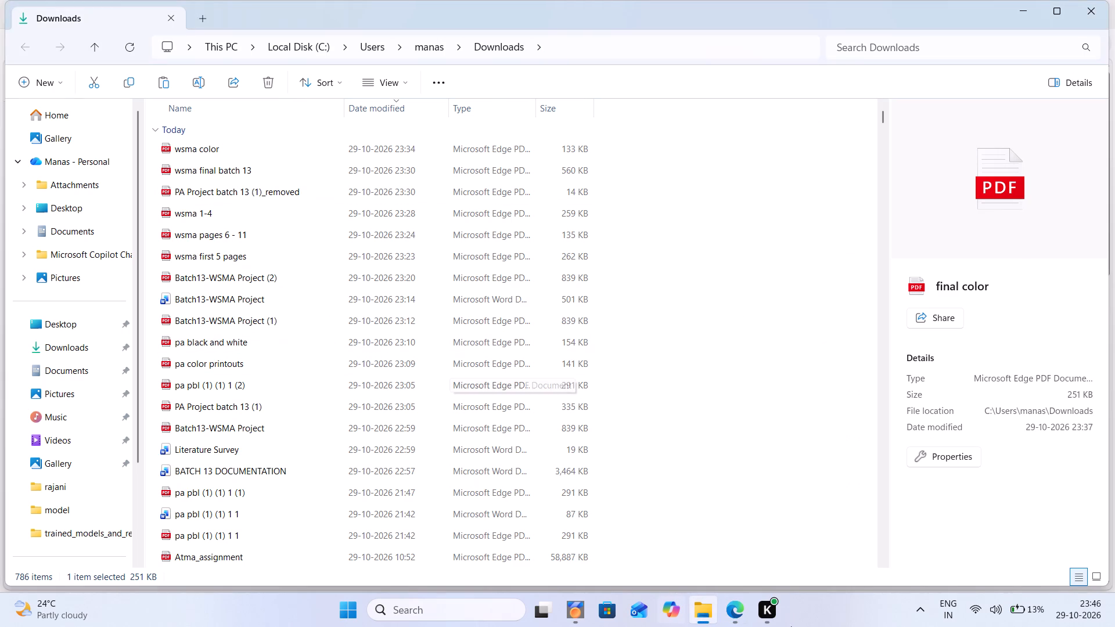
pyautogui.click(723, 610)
# Search the web for "merge pdfs" in a new tab, open iLovePDF's Merge PDF tool and upload "wsma 1-4_removed".
pyautogui.click(977, 16)
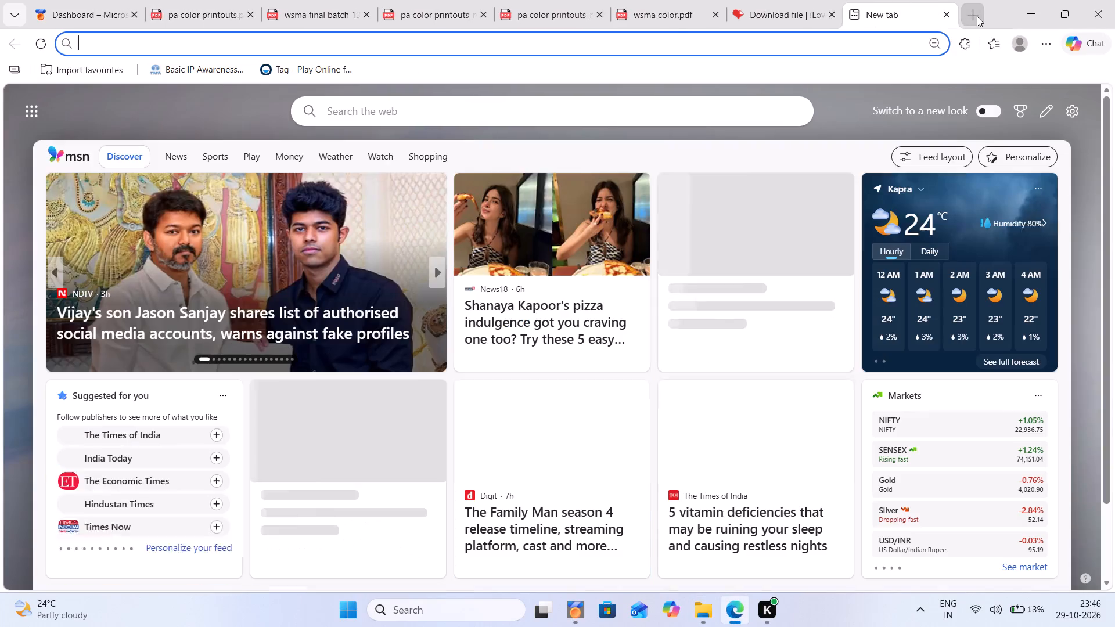
pyautogui.write('mer')
pyautogui.press('Return')
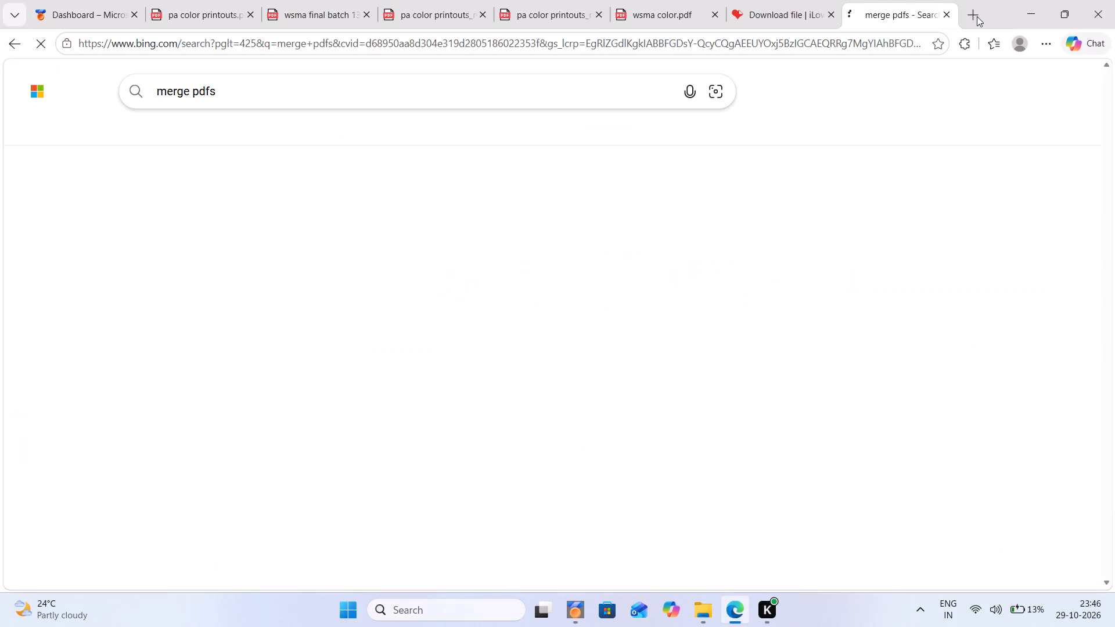
pyautogui.click(390, 237)
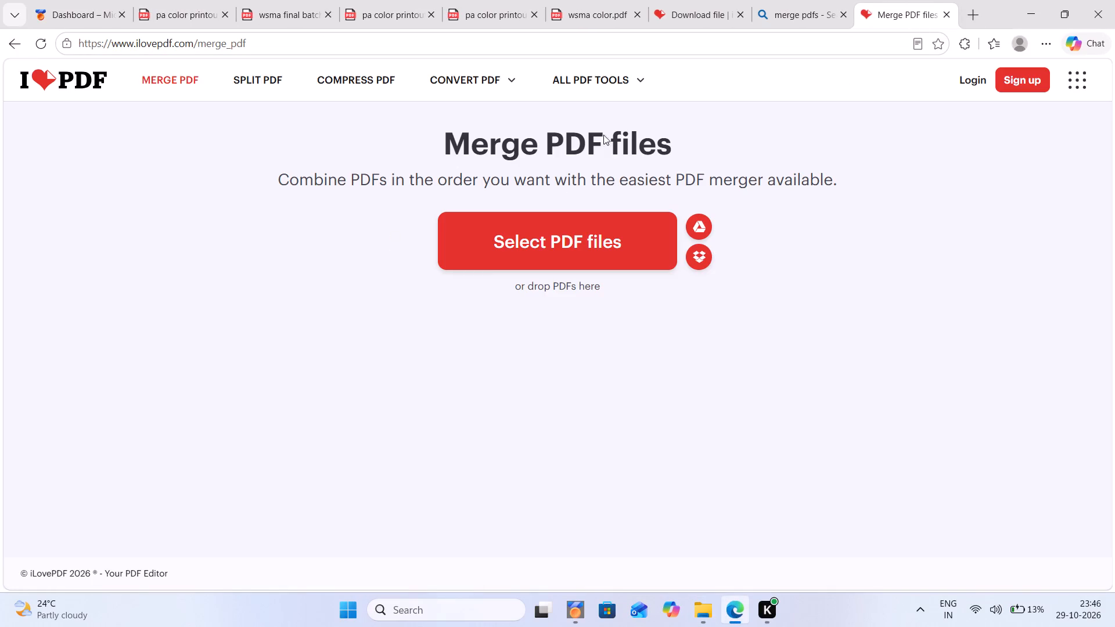
pyautogui.click(563, 250)
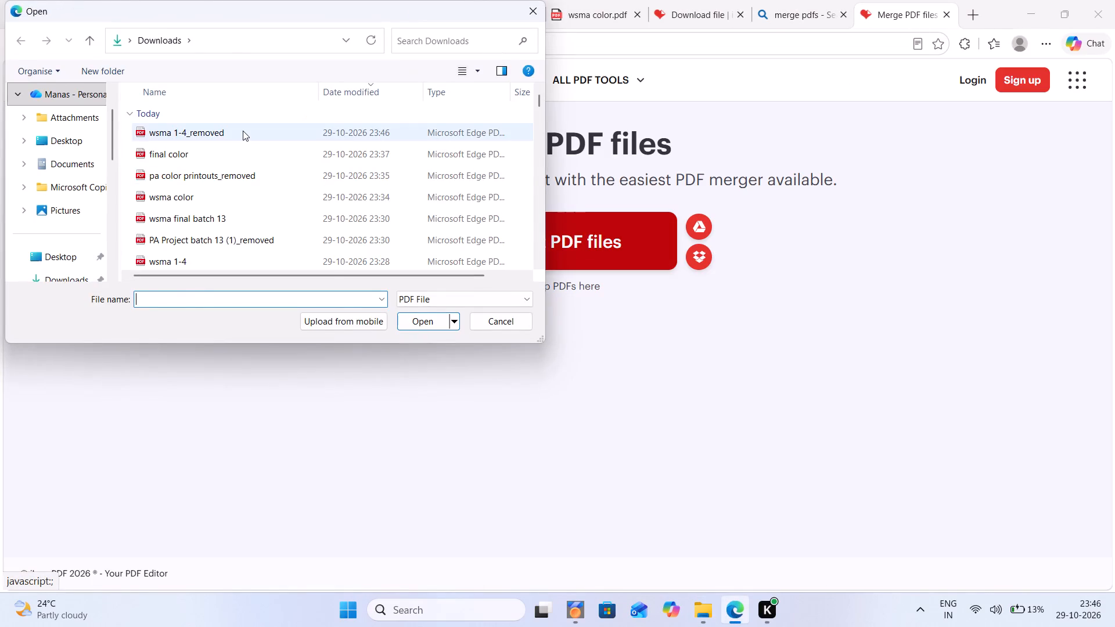
pyautogui.doubleClick(243, 131)
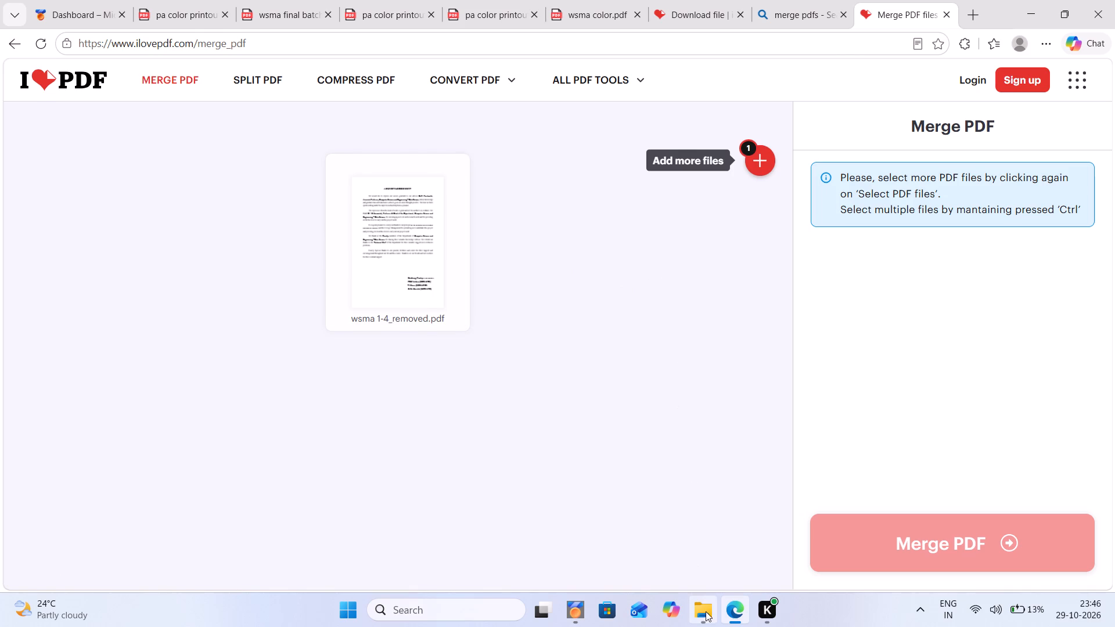
# Open "wsma 1-4_removed" from the Downloads folder in File Explorer and examine its pages.
pyautogui.click(706, 611)
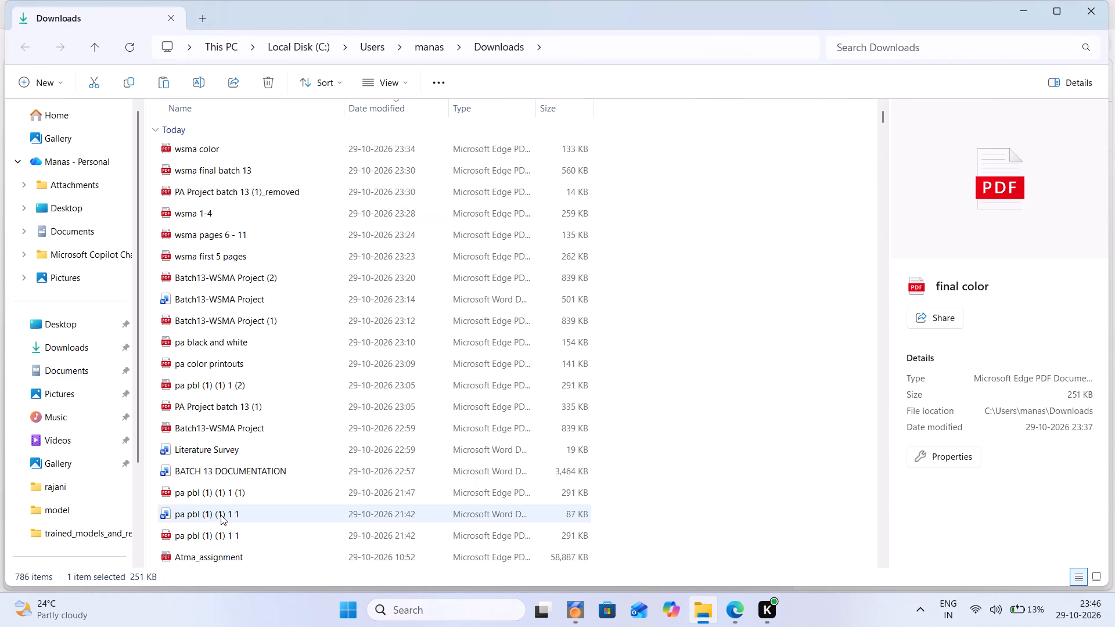
pyautogui.click(395, 104)
pyautogui.click(394, 104)
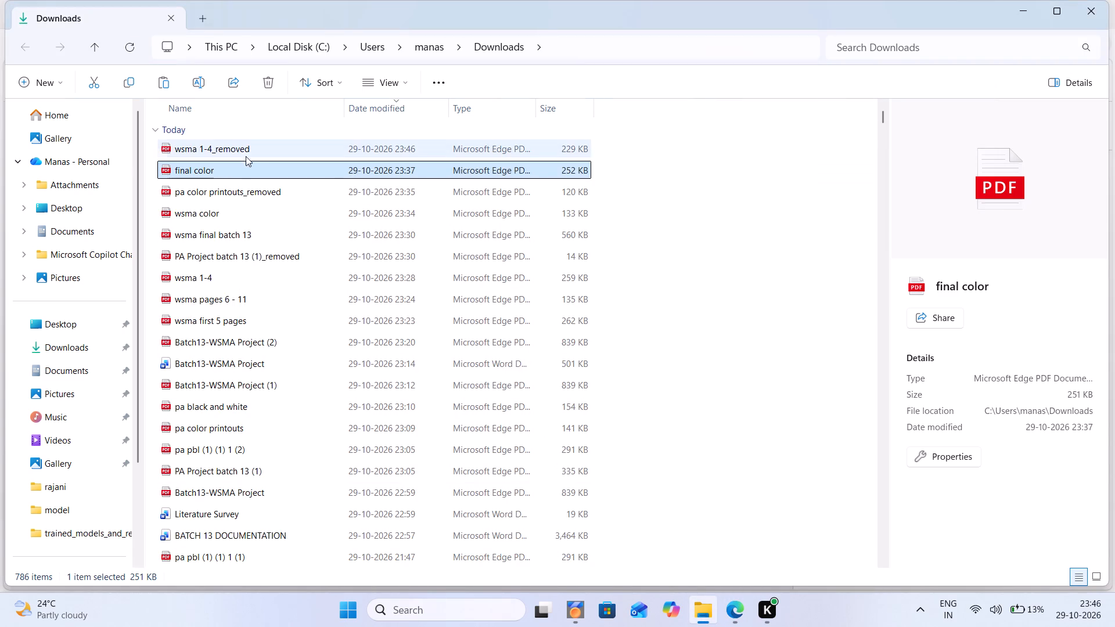
pyautogui.doubleClick(247, 154)
pyautogui.scroll(-13, 534, 313)
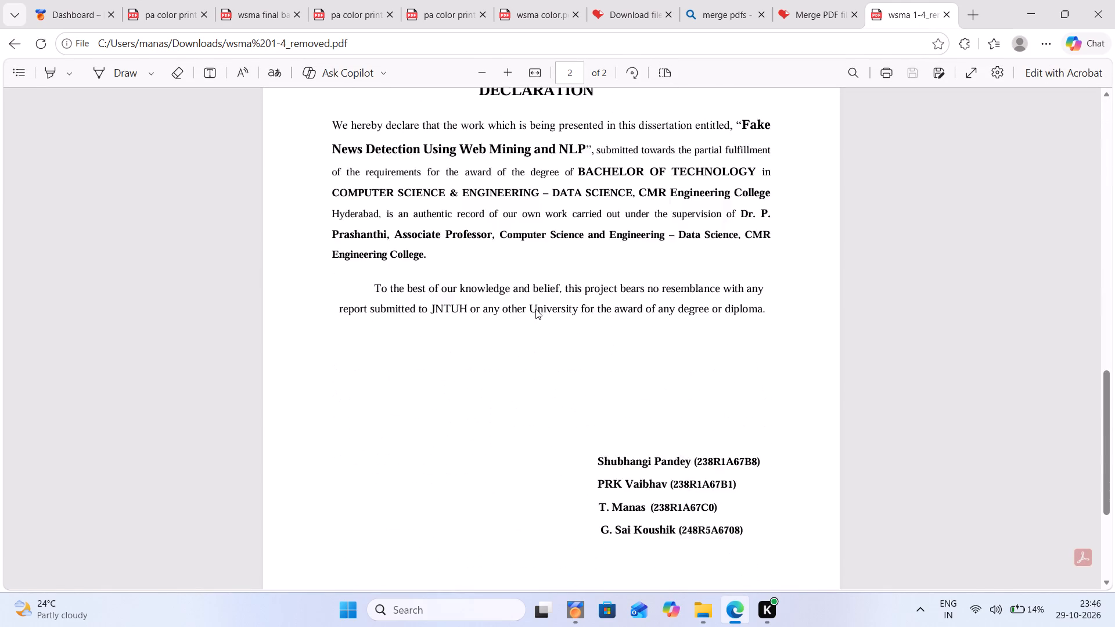
pyautogui.scroll(-8, 535, 309)
# Return to the iLovePDF merge tab and add "PA Project batch 13 (1)_removed" from Downloads as the second file.
pyautogui.click(808, 0)
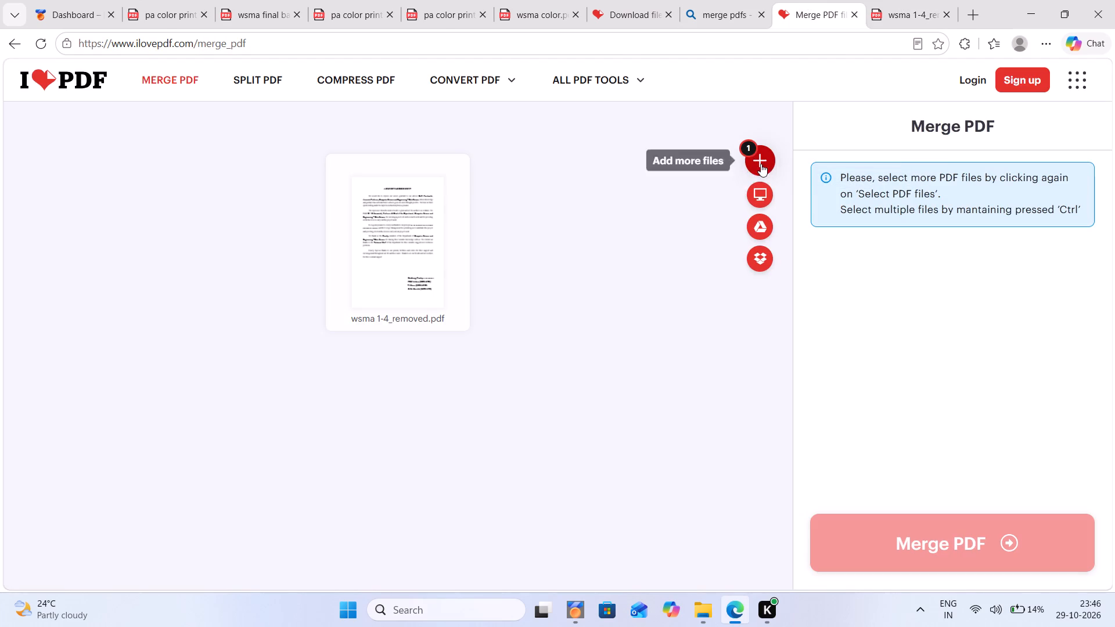
pyautogui.click(761, 164)
pyautogui.scroll(-1, 197, 259)
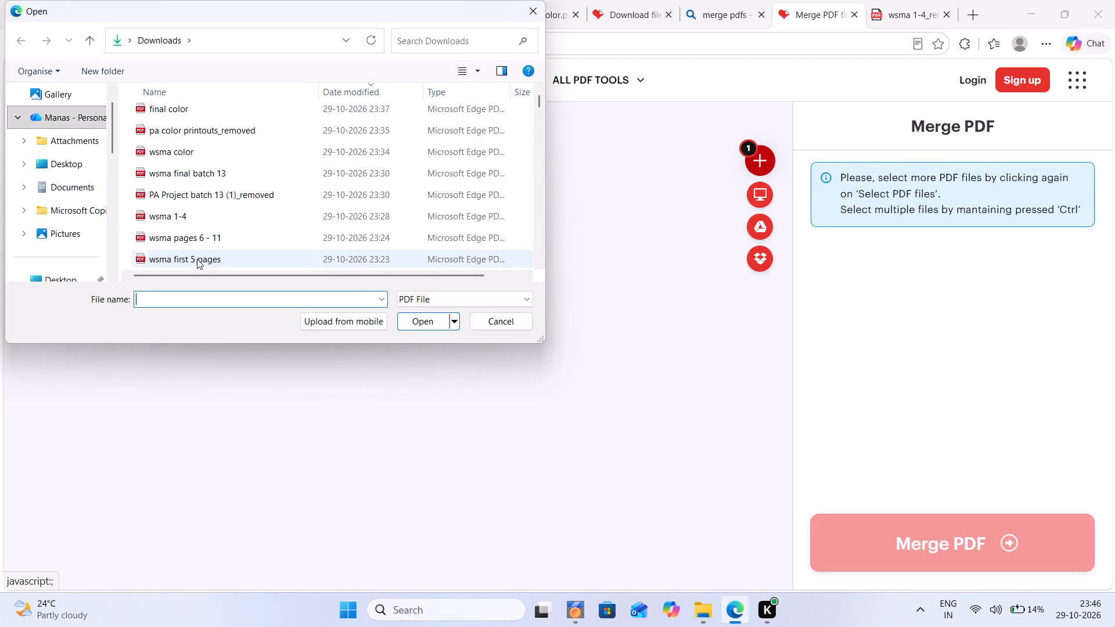
pyautogui.scroll(-1, 197, 259)
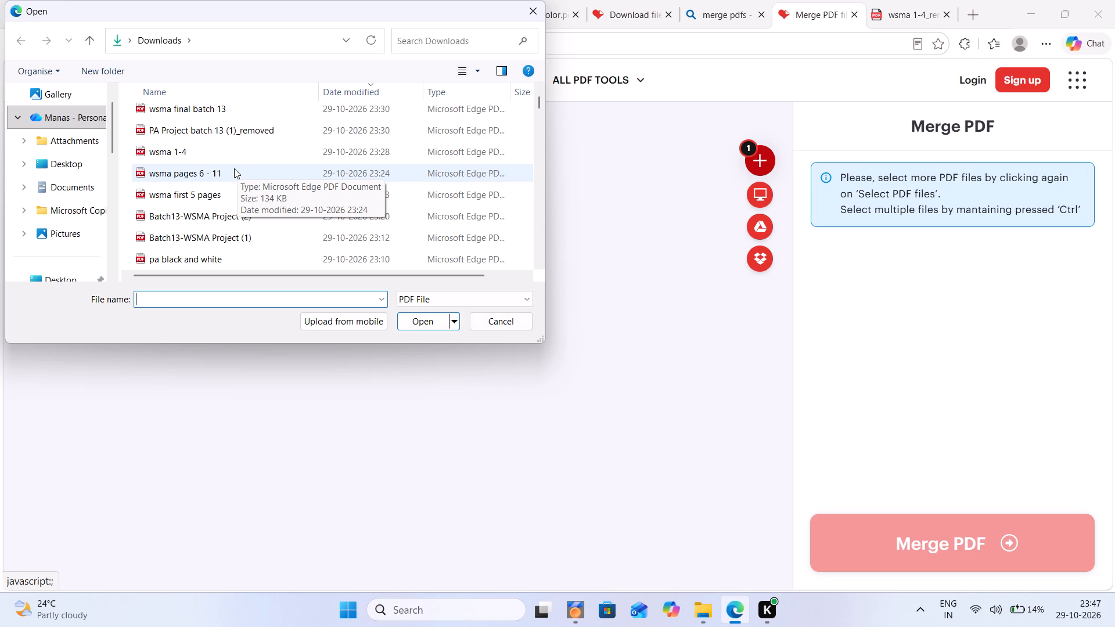
pyautogui.scroll(2, 234, 168)
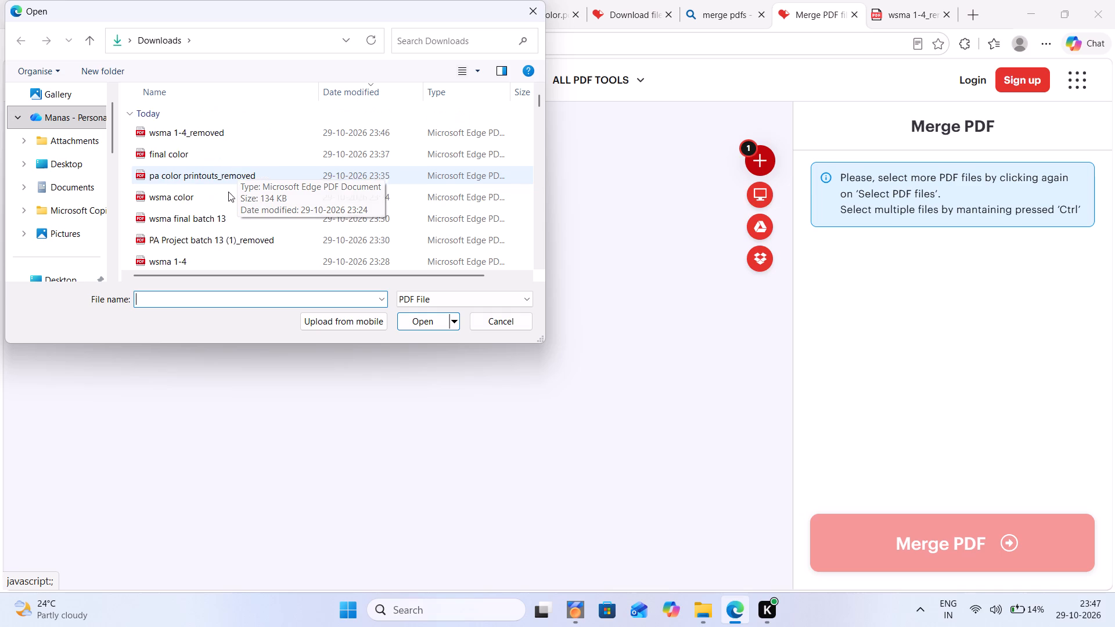
pyautogui.scroll(-1, 228, 194)
pyautogui.scroll(3, 218, 170)
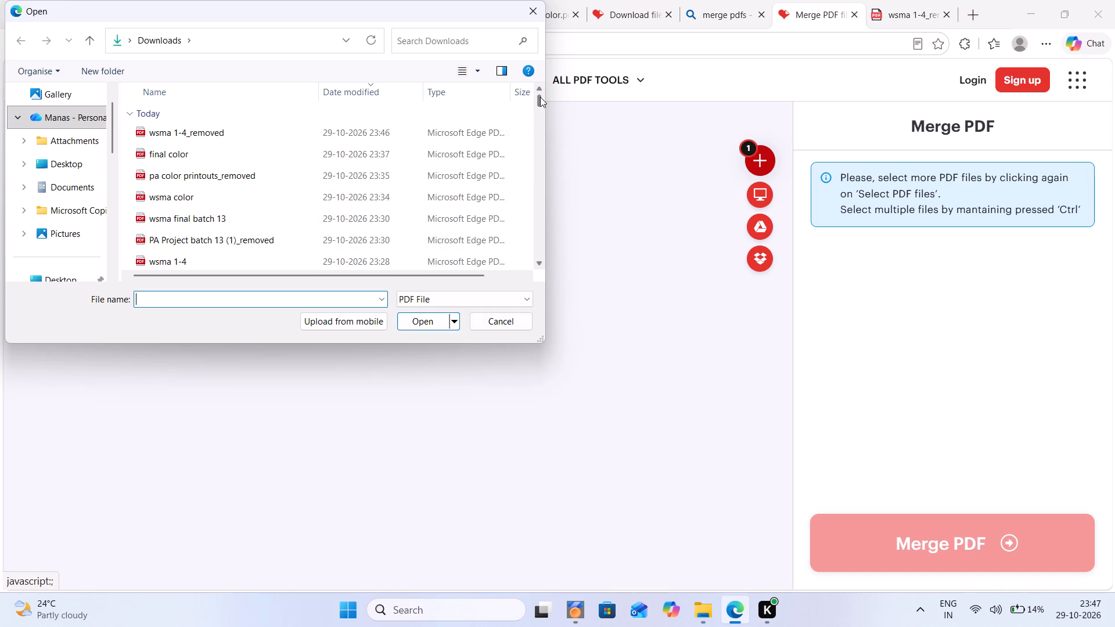
pyautogui.moveTo(537, 99); pyautogui.dragTo(535, 106)
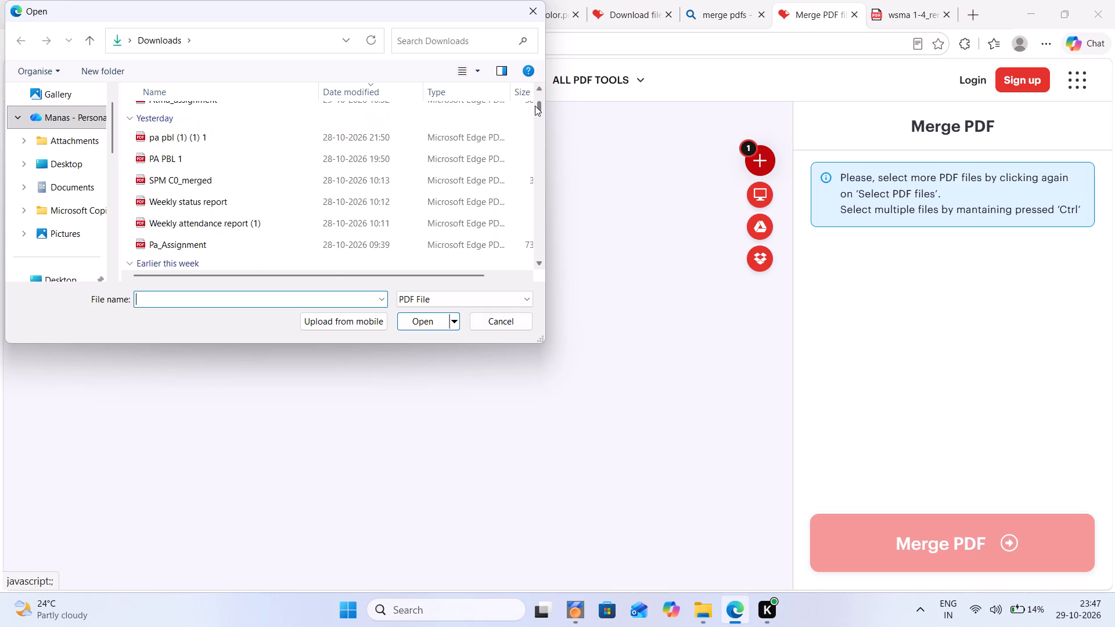
pyautogui.moveTo(535, 106); pyautogui.dragTo(531, 100)
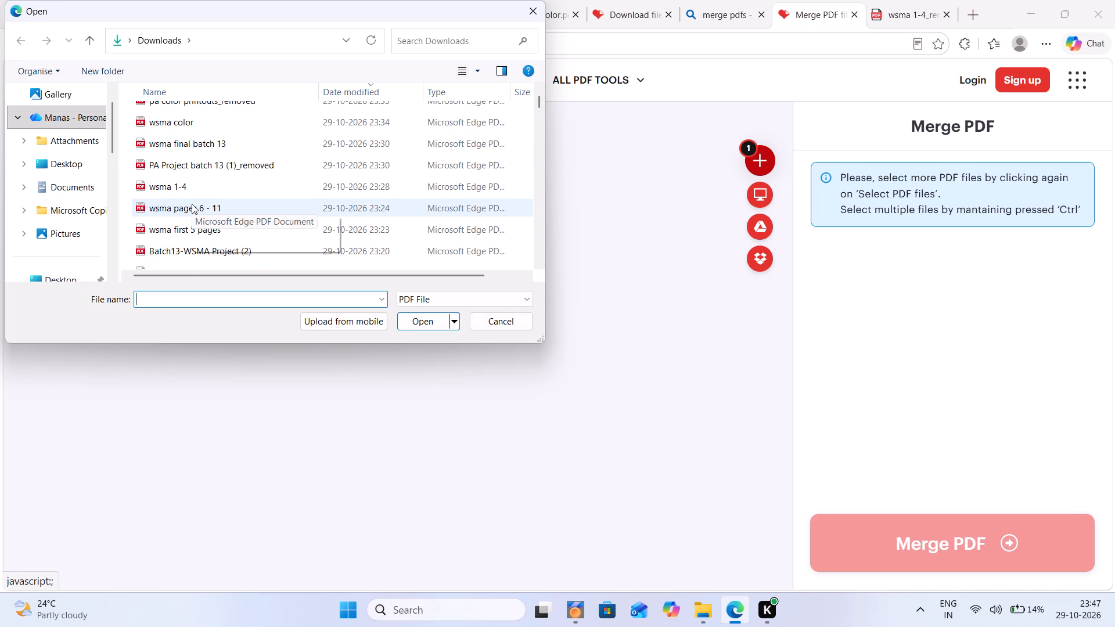
pyautogui.scroll(4, 192, 204)
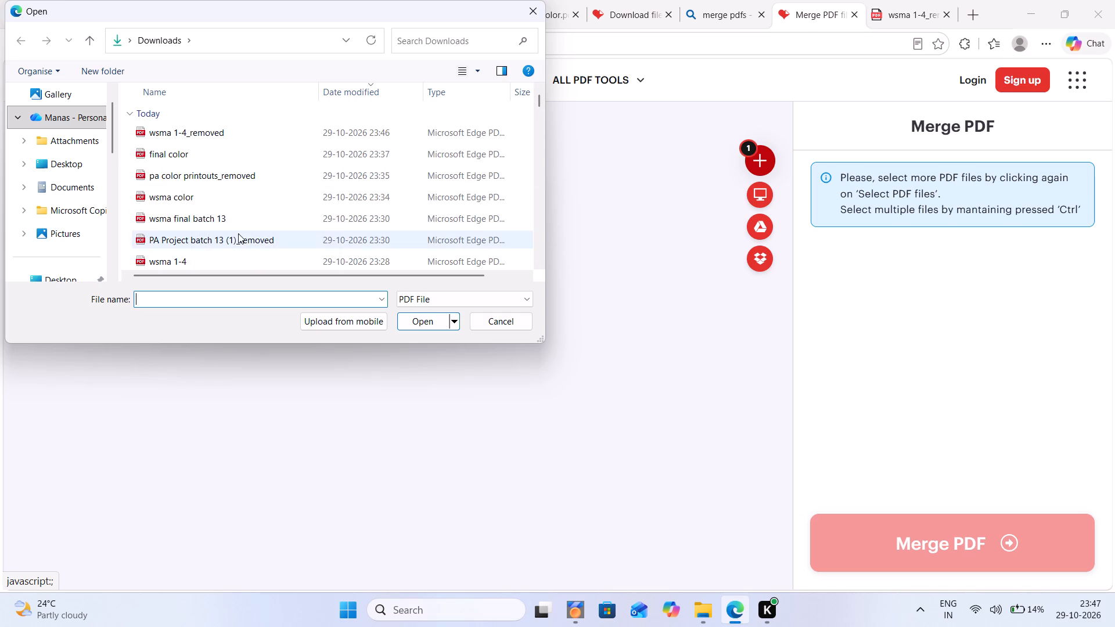
pyautogui.doubleClick(243, 244)
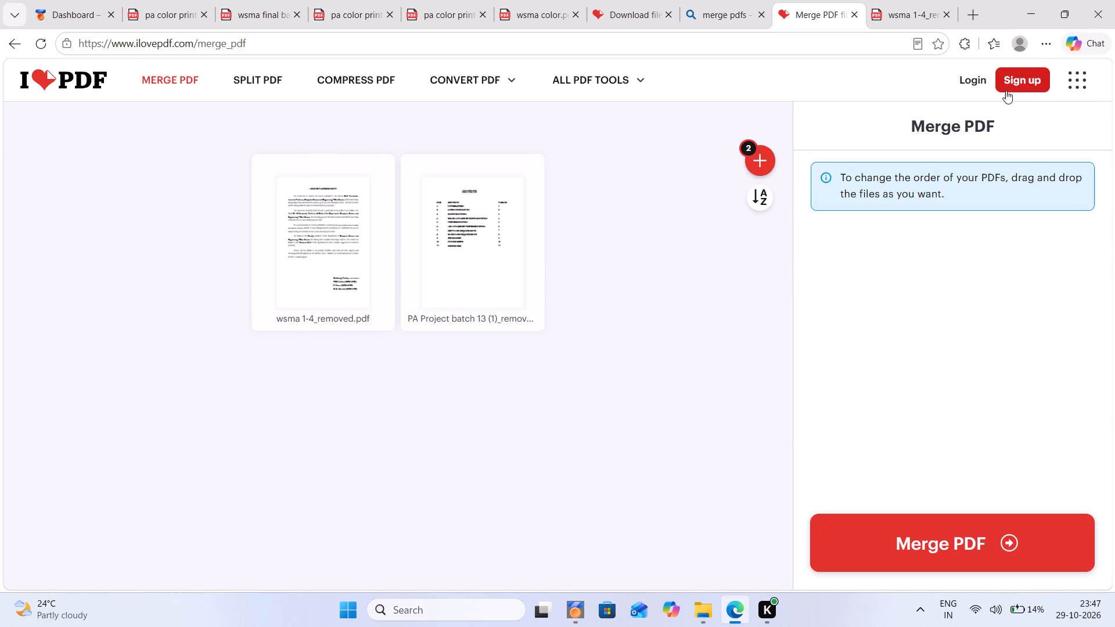
# Add "wsma pages 6 - 11" from Downloads as the third file to merge.
pyautogui.click(753, 150)
pyautogui.click(758, 164)
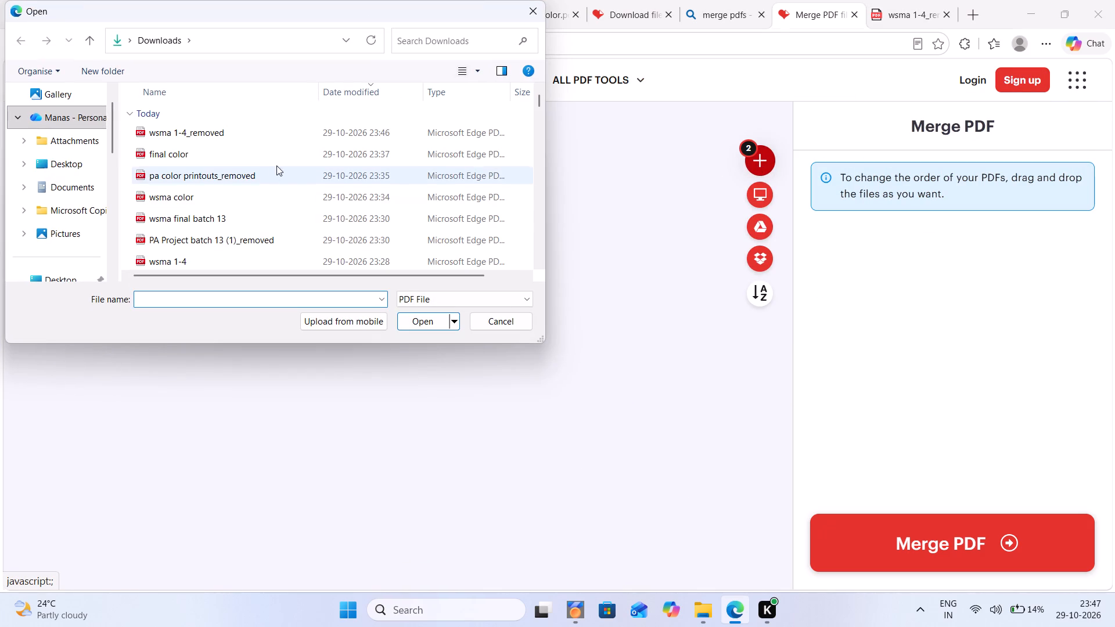
pyautogui.click(537, 98)
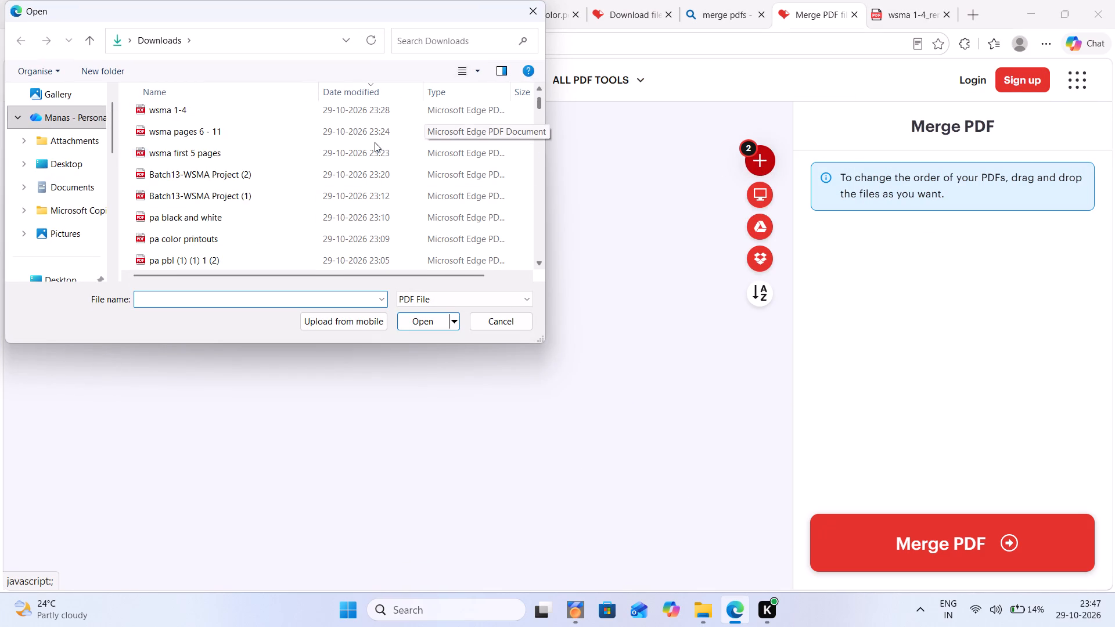
pyautogui.doubleClick(224, 131)
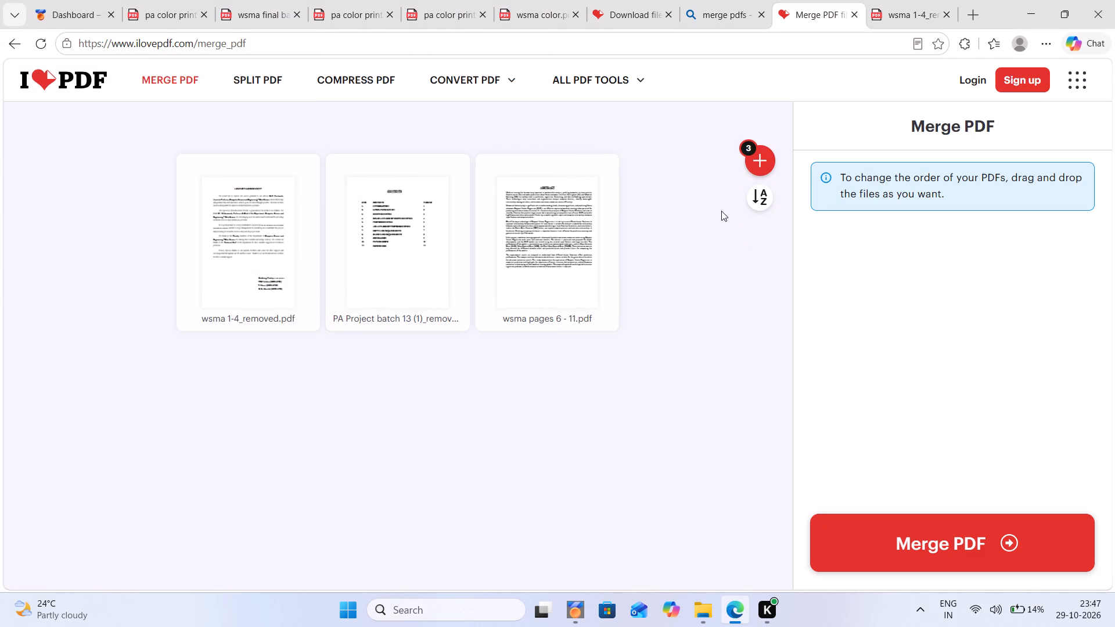
# Add "pa black and white" from Downloads as the fourth file to merge.
pyautogui.click(763, 159)
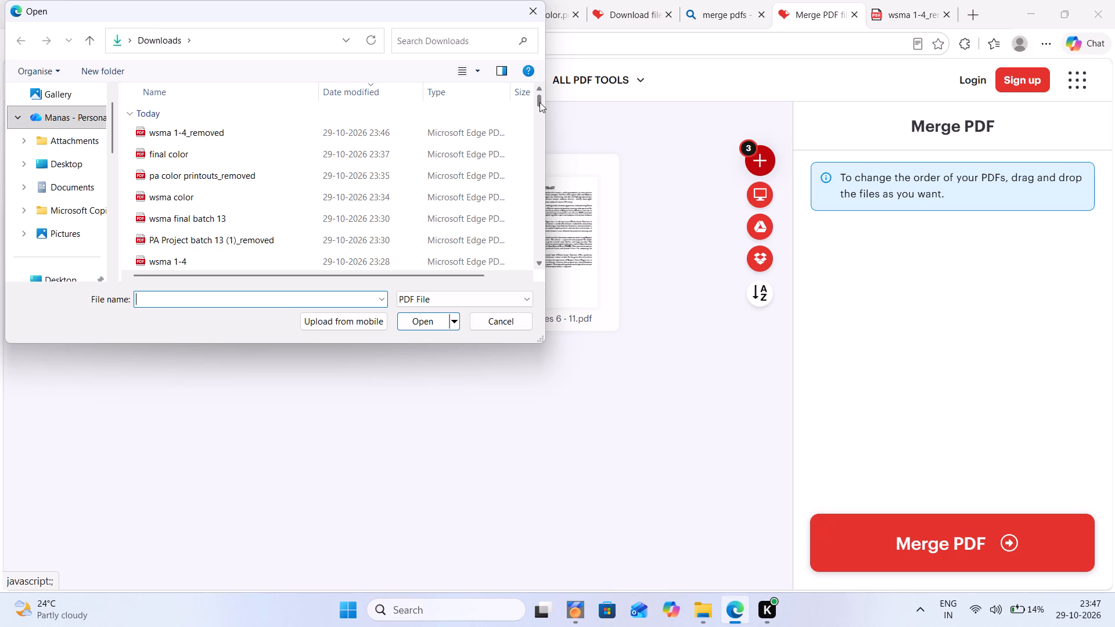
pyautogui.scroll(-2, 191, 189)
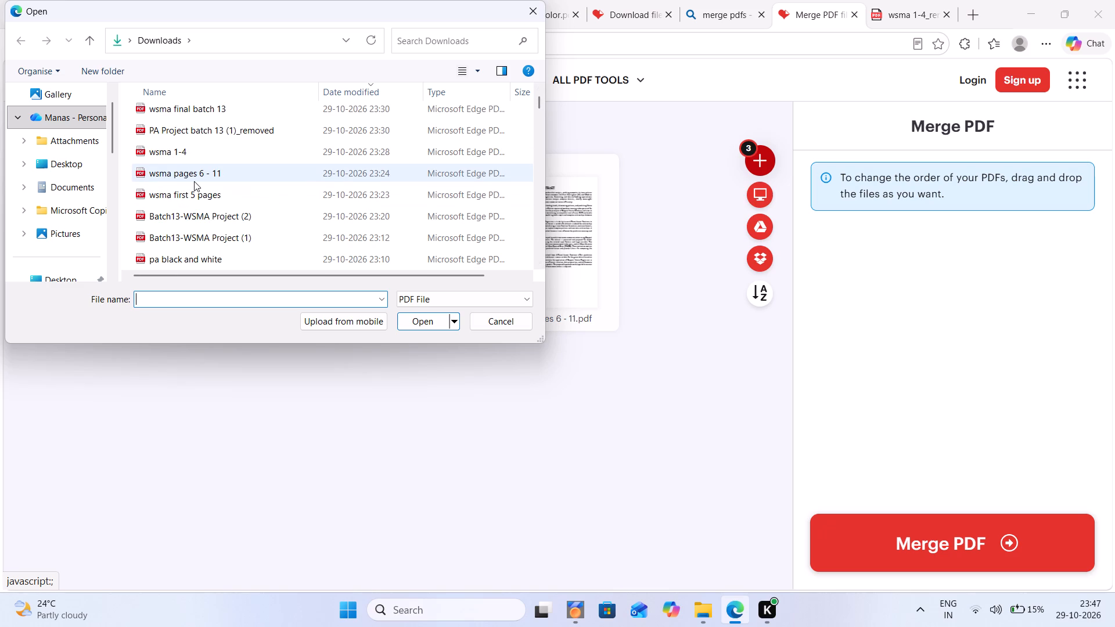
pyautogui.scroll(-1, 206, 156)
pyautogui.doubleClick(207, 194)
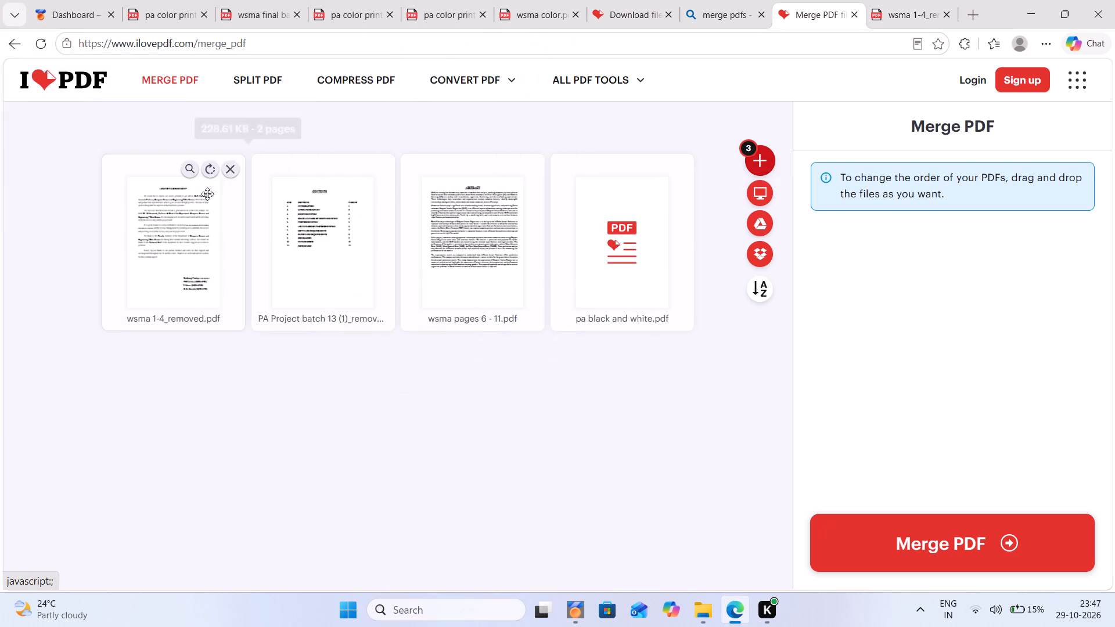
# Merge the four PDFs and download the merged PDF.
pyautogui.click(965, 539)
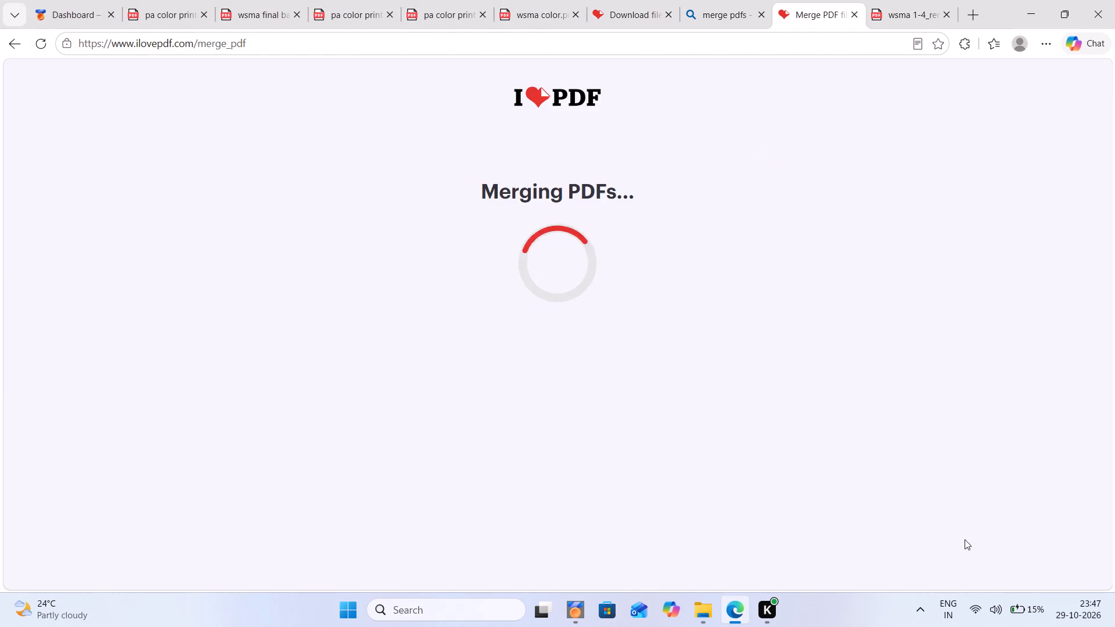
pyautogui.click(620, 200)
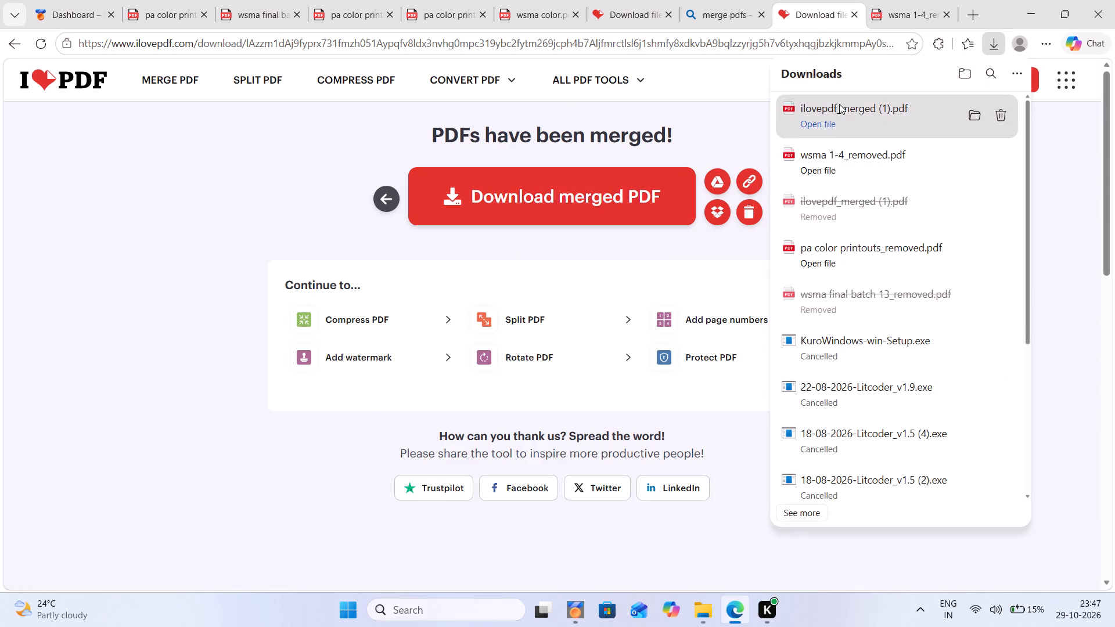
# Open the downloaded "ilovepdf_merged (1)" and examine its pages from the Acknowledgement through to the References.
pyautogui.doubleClick(839, 104)
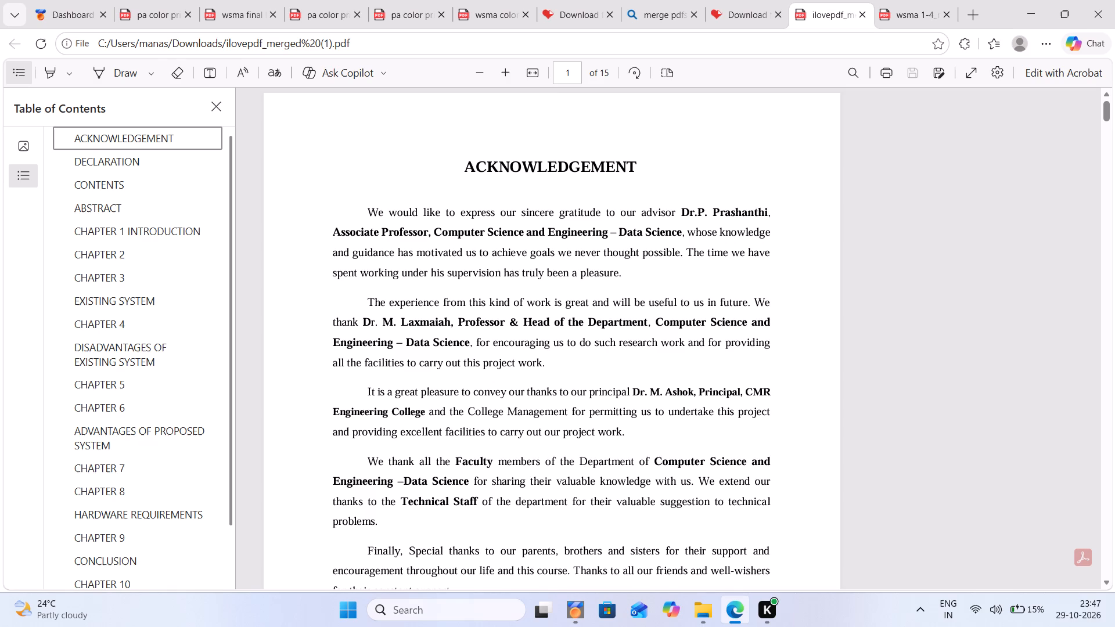
pyautogui.scroll(-2, 503, 253)
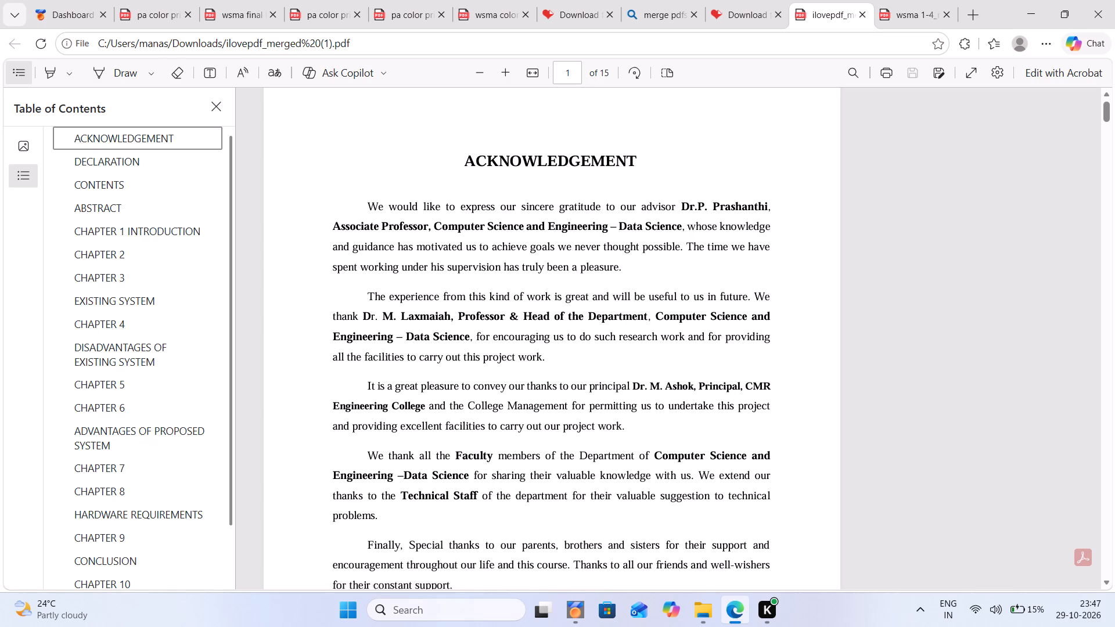
pyautogui.scroll(-6, 499, 245)
pyautogui.scroll(-13, 610, 248)
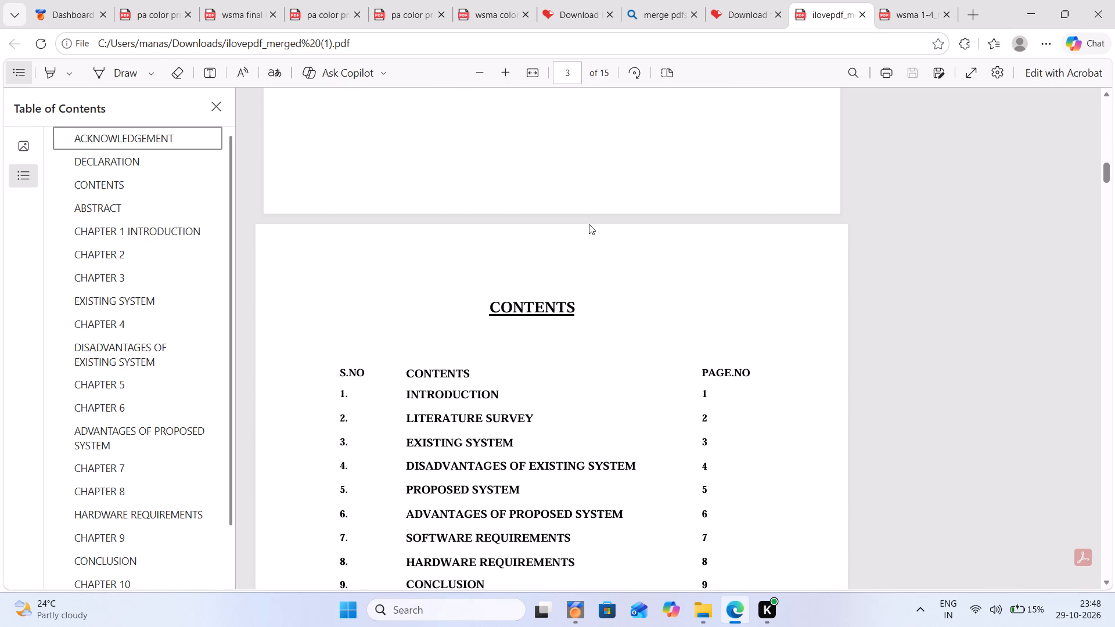
pyautogui.scroll(-20, 589, 224)
pyautogui.scroll(-5, 589, 224)
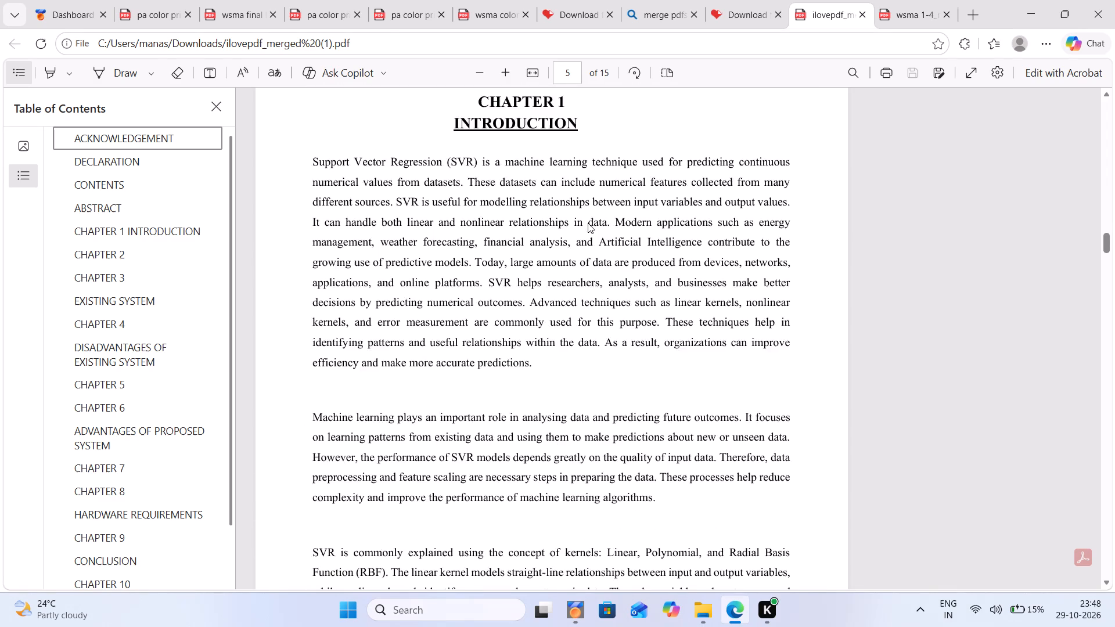
pyautogui.scroll(-20, 588, 223)
pyautogui.scroll(-5, 588, 223)
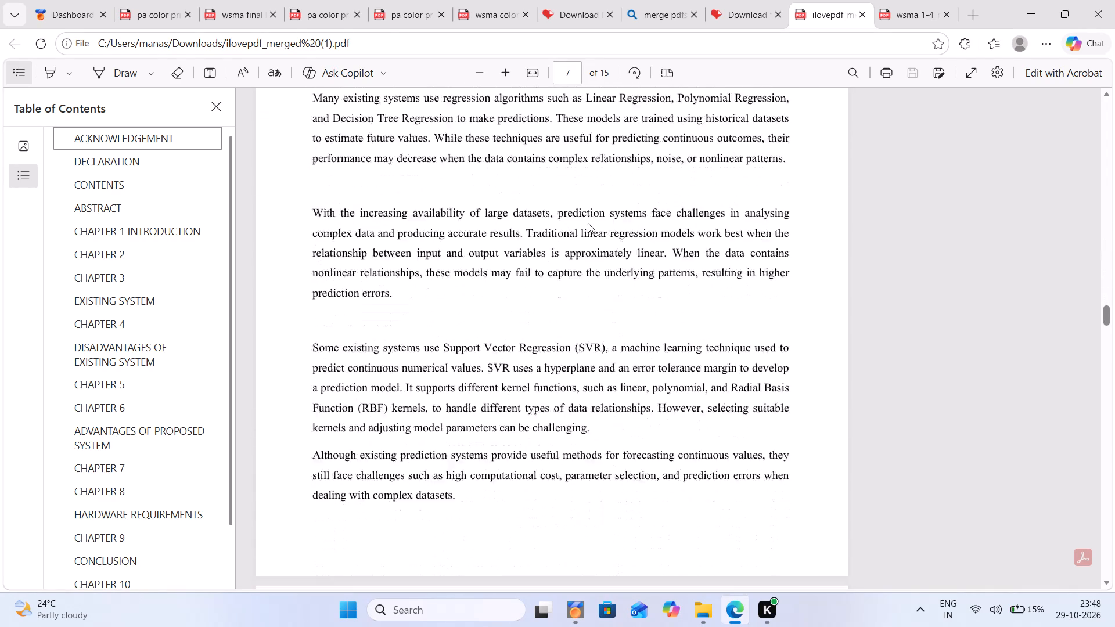
pyautogui.scroll(-5, 588, 223)
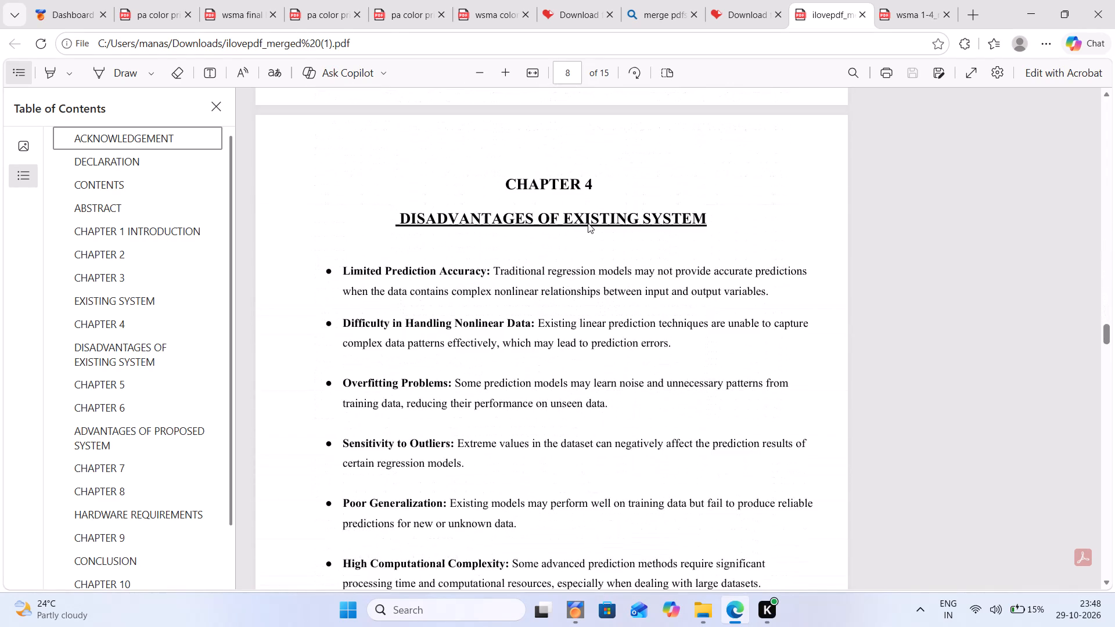
pyautogui.scroll(-2, 588, 223)
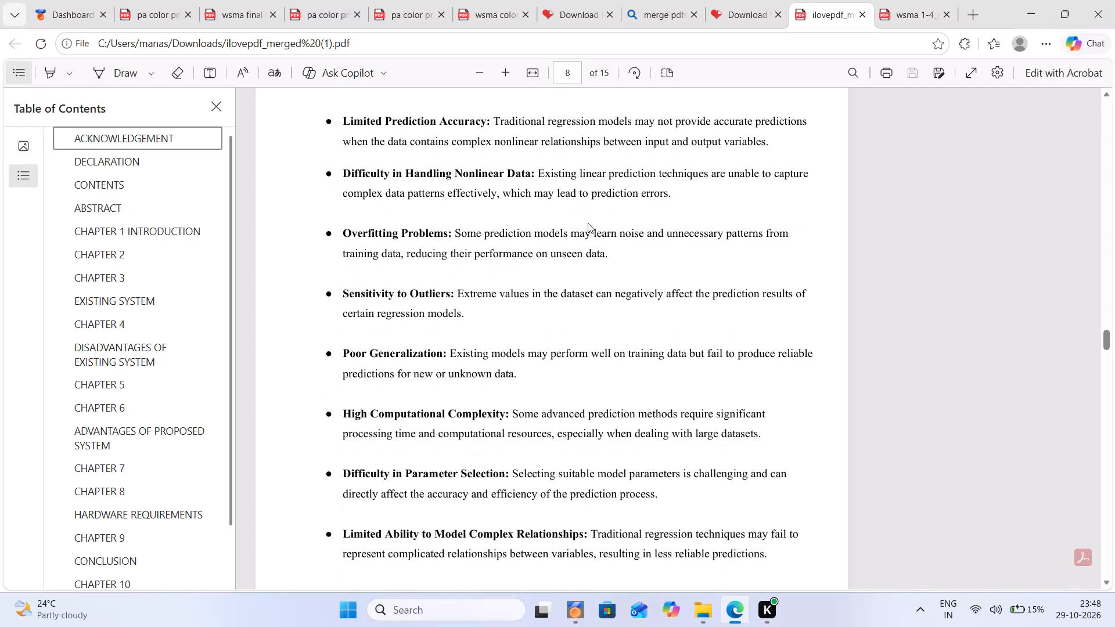
pyautogui.scroll(3, 588, 223)
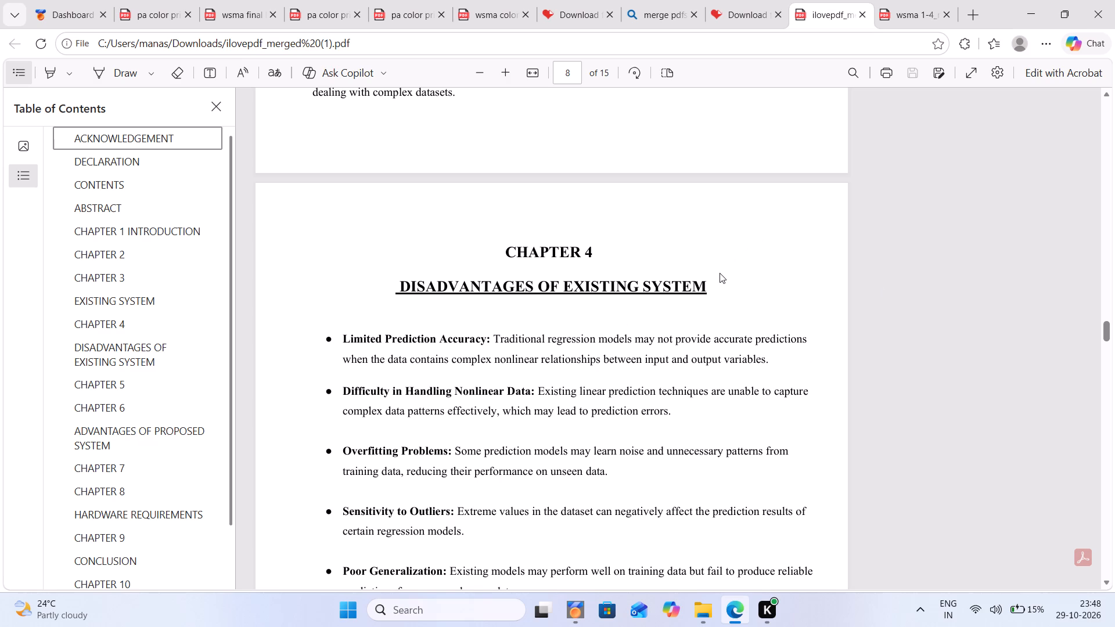
pyautogui.scroll(-10, 720, 273)
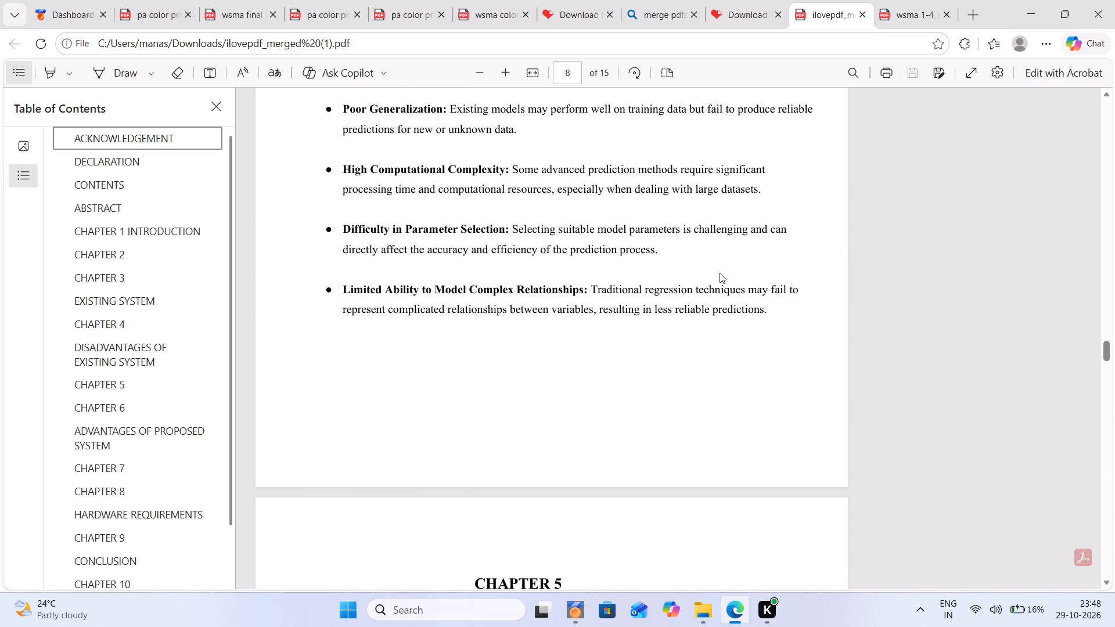
pyautogui.scroll(-16, 720, 273)
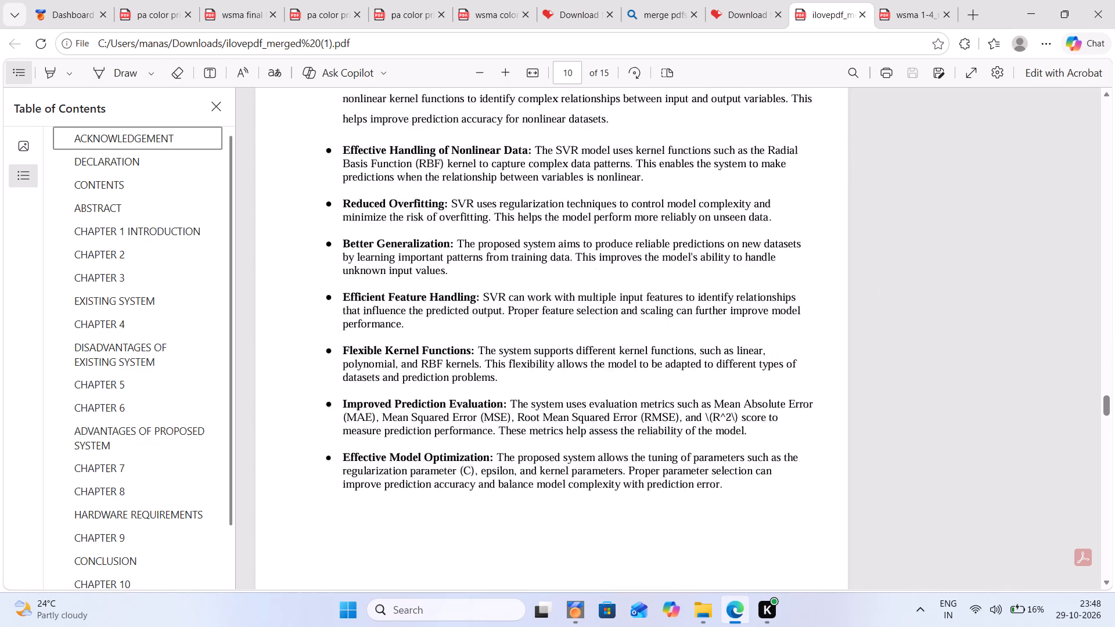
pyautogui.scroll(-9, 683, 253)
pyautogui.scroll(-12, 683, 253)
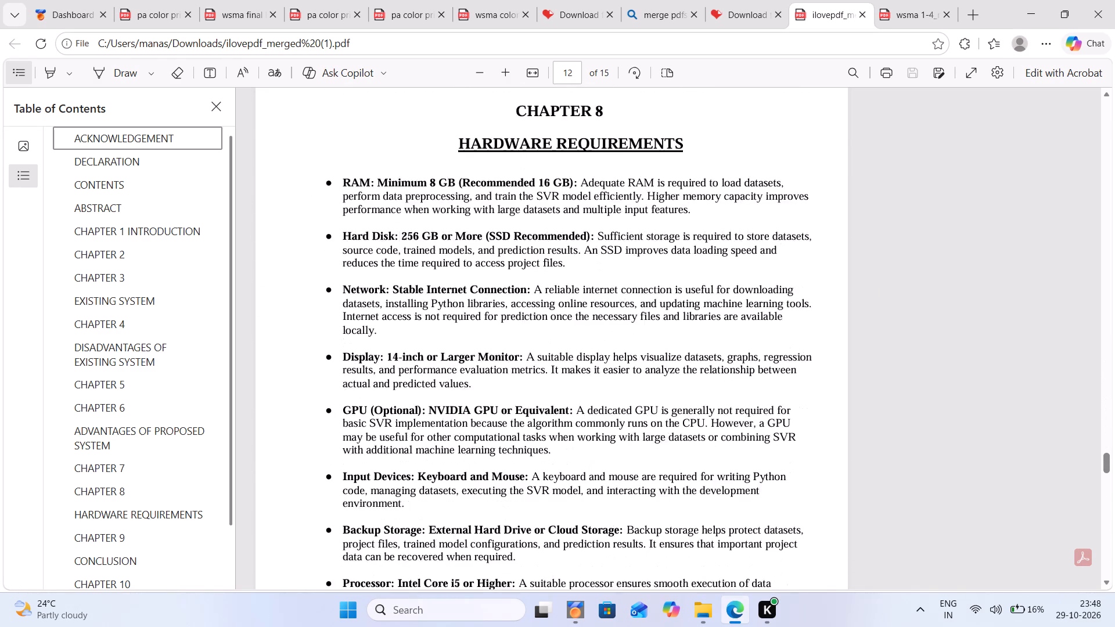
pyautogui.scroll(-20, 683, 253)
pyautogui.scroll(-3, 683, 253)
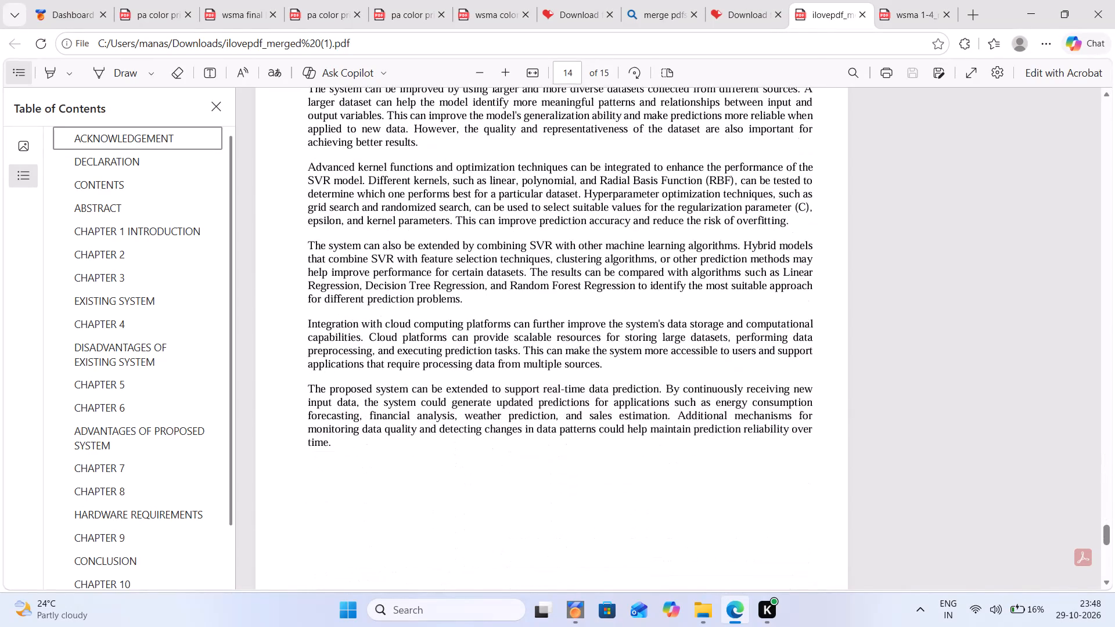
pyautogui.scroll(-17, 682, 253)
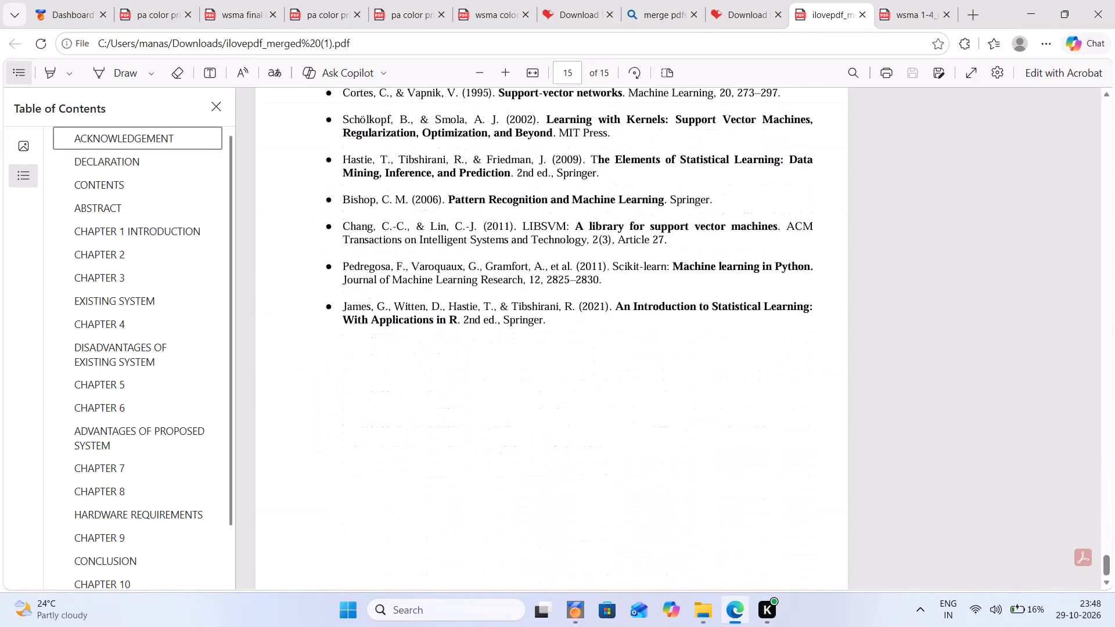
pyautogui.scroll(20, 712, 353)
pyautogui.scroll(10, 712, 353)
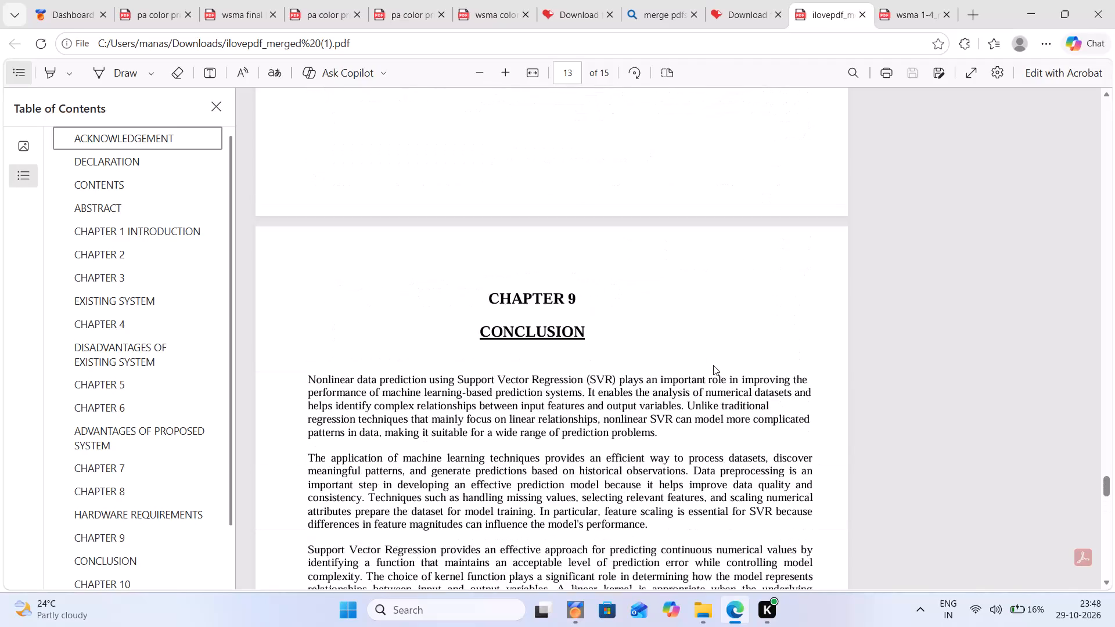
pyautogui.scroll(1, 713, 365)
pyautogui.scroll(-7, 713, 366)
pyautogui.scroll(2, 713, 366)
pyautogui.scroll(-7, 713, 366)
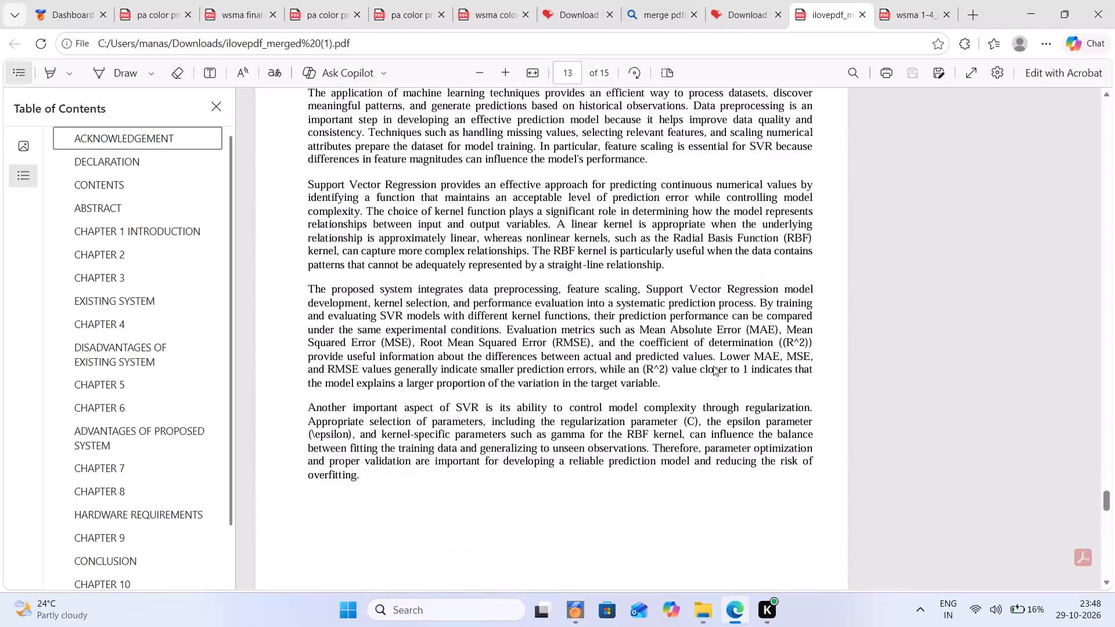
pyautogui.scroll(-17, 713, 366)
pyautogui.scroll(1, 713, 366)
pyautogui.scroll(-7, 713, 366)
pyautogui.scroll(9, 713, 366)
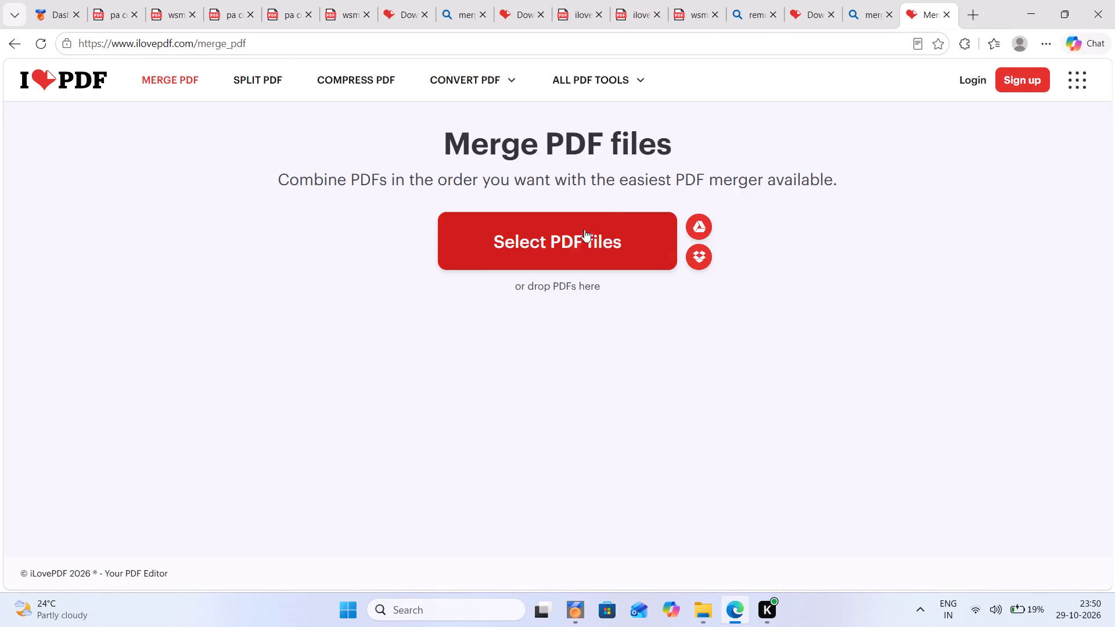
pyautogui.click(567, 246)
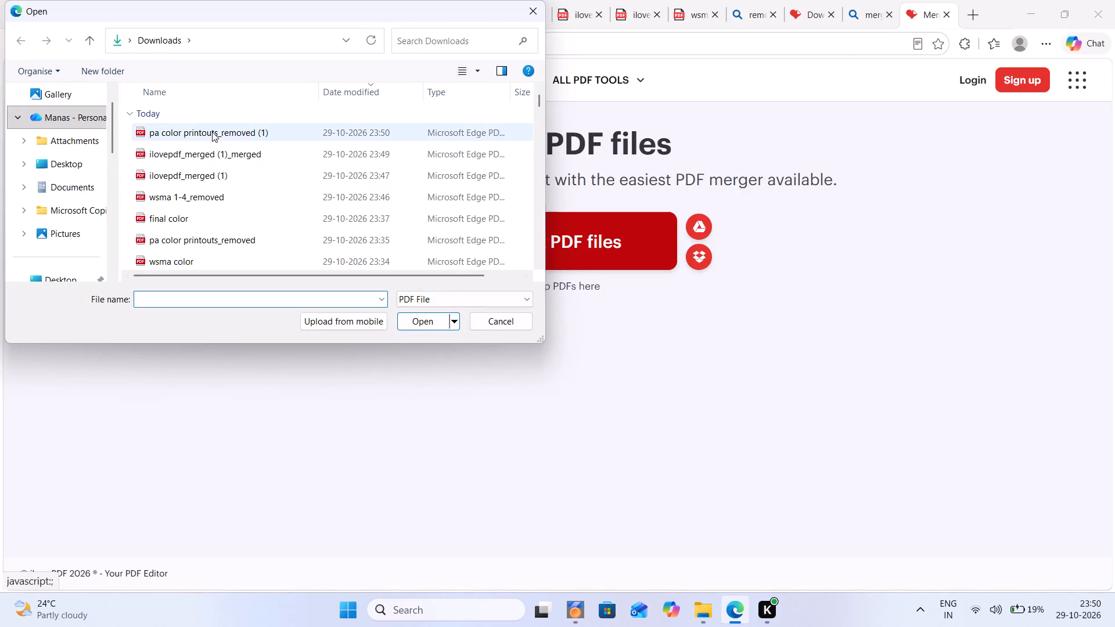
pyautogui.doubleClick(217, 172)
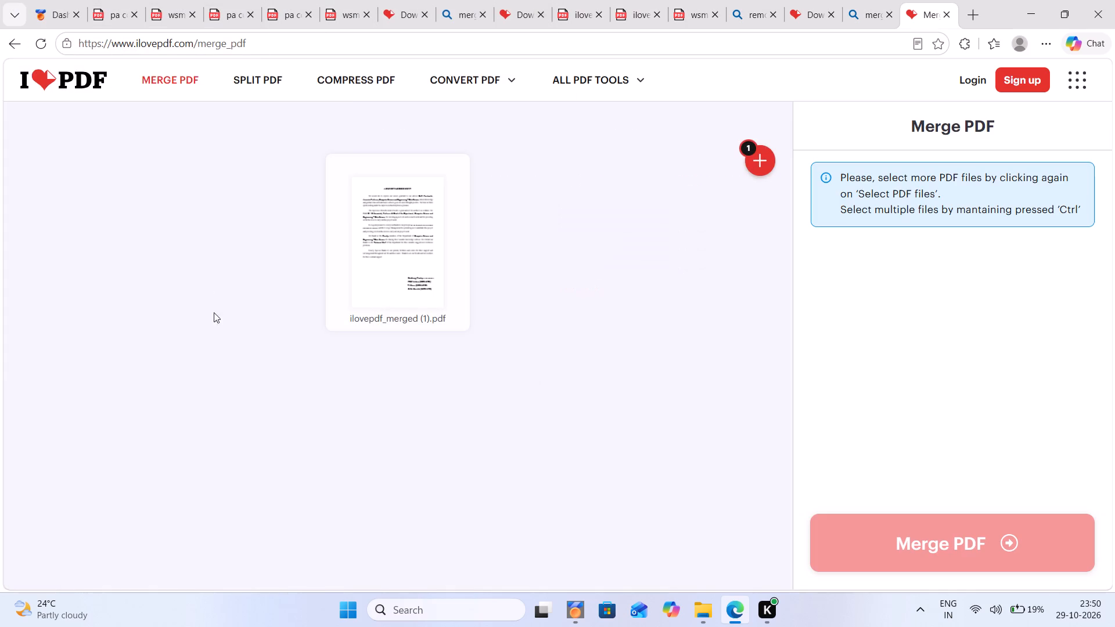
# Refresh the date-sorted Downloads list, open "ilovepdf_merged (1)", and examine its pages from the Acknowledgement through the References.
pyautogui.click(706, 611)
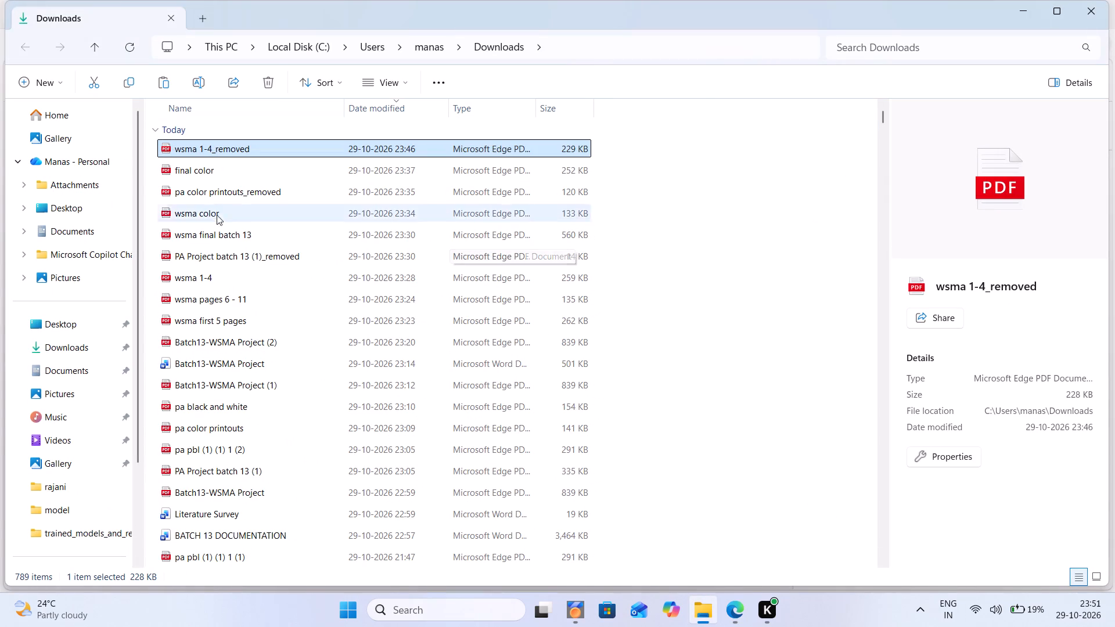
pyautogui.click(392, 113)
pyautogui.click(392, 113)
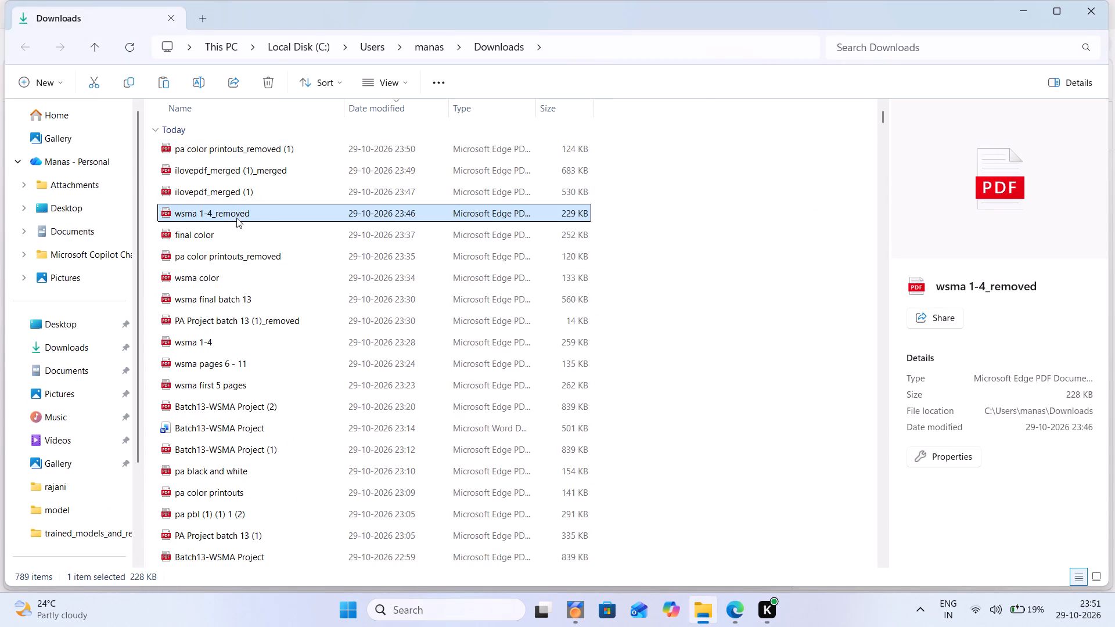
pyautogui.doubleClick(244, 194)
pyautogui.scroll(2, 589, 293)
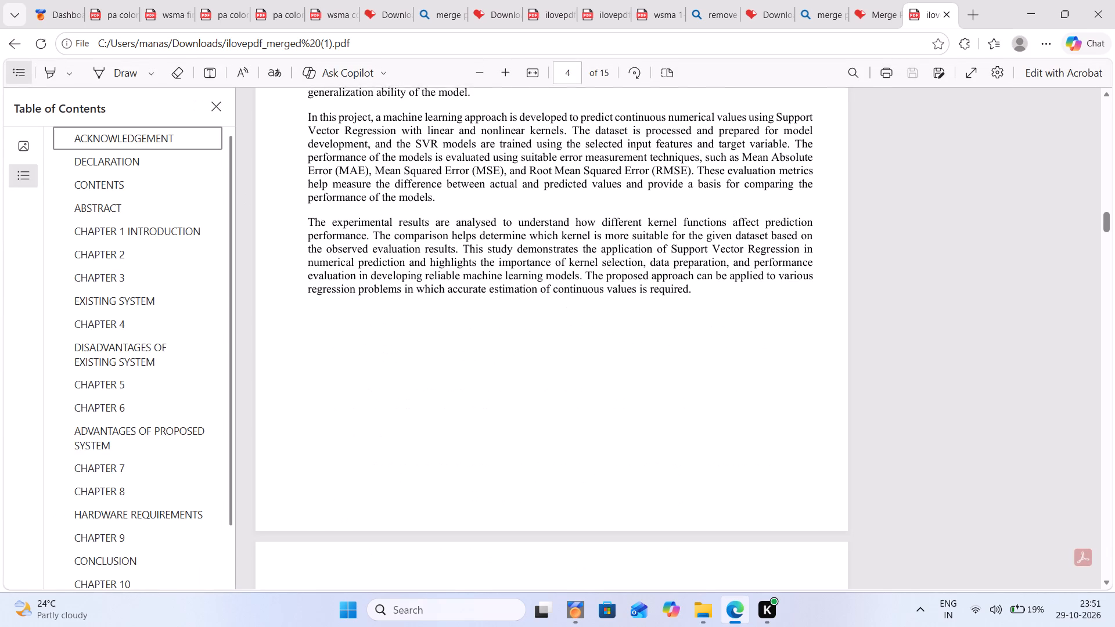
pyautogui.scroll(6, 589, 293)
pyautogui.moveTo(1107, 200); pyautogui.dragTo(1093, 111)
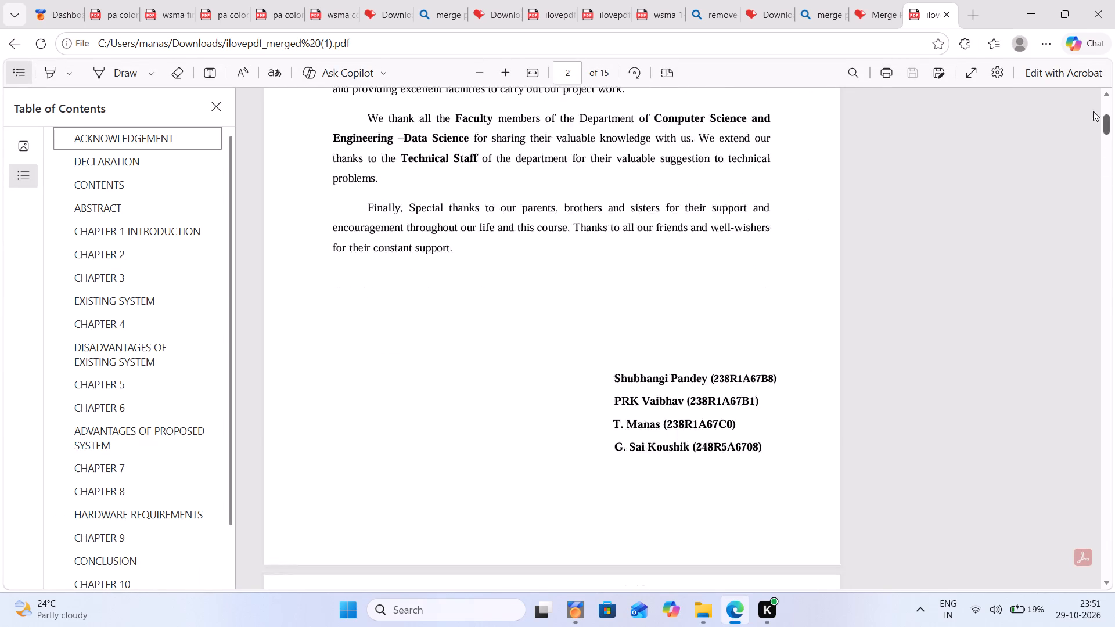
pyautogui.moveTo(1093, 111); pyautogui.dragTo(1064, 181)
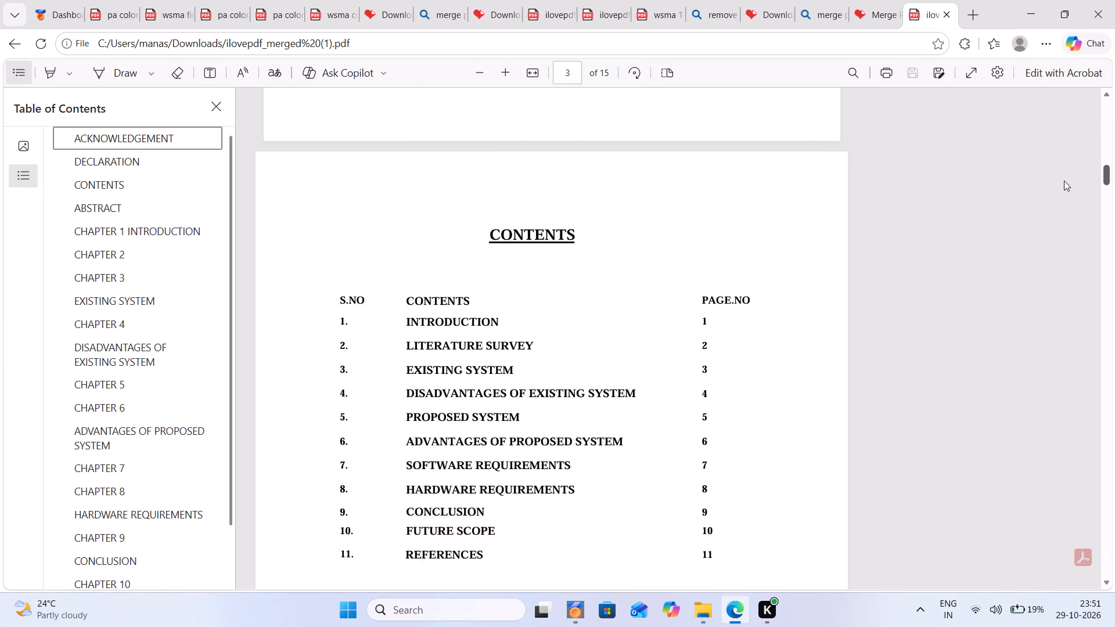
pyautogui.moveTo(1064, 181); pyautogui.dragTo(1046, 573)
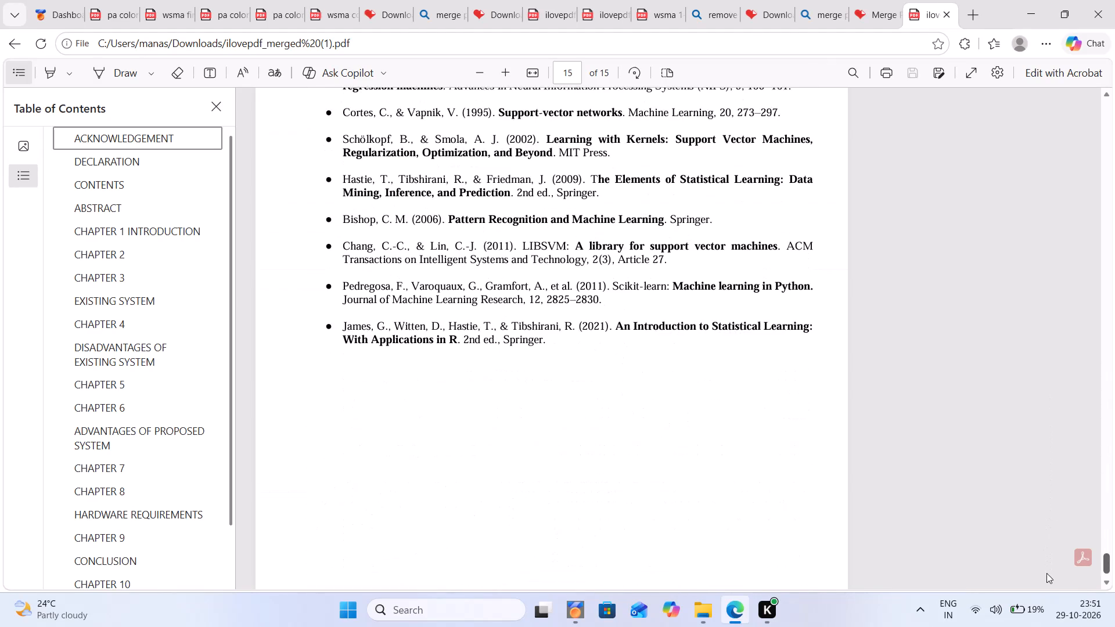
pyautogui.moveTo(1046, 573); pyautogui.dragTo(1048, 590)
# Open "pa color printouts_removed (1)" and "pa black and white" from Downloads and examine the pages of each.
pyautogui.click(701, 611)
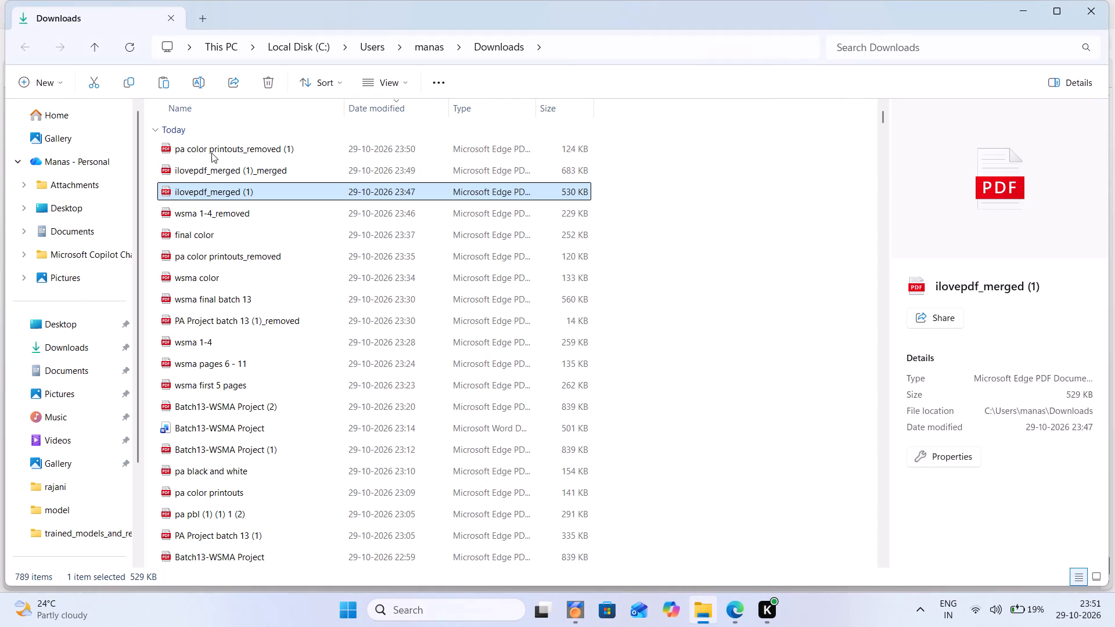
pyautogui.doubleClick(218, 147)
pyautogui.scroll(-14, 518, 214)
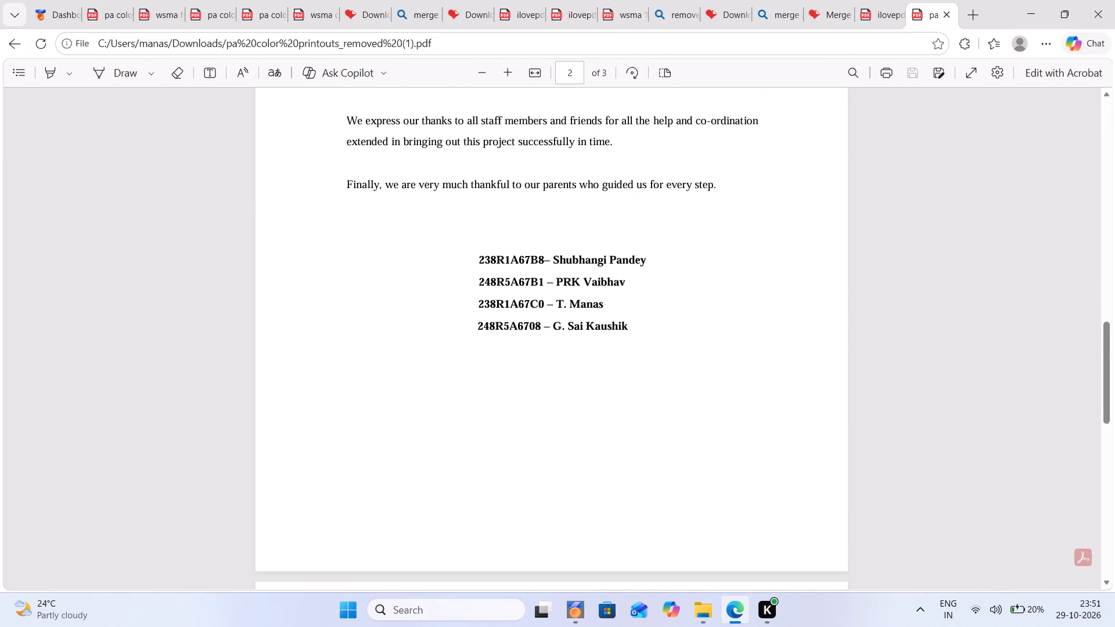
pyautogui.scroll(-12, 518, 214)
pyautogui.click(711, 610)
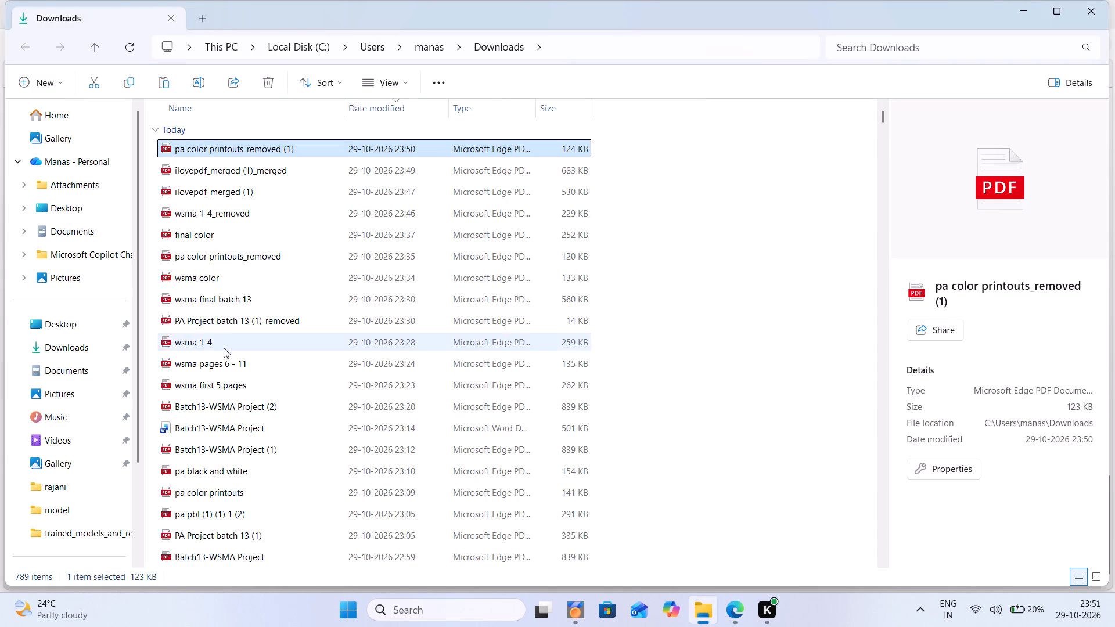
pyautogui.doubleClick(217, 477)
pyautogui.scroll(-14, 653, 242)
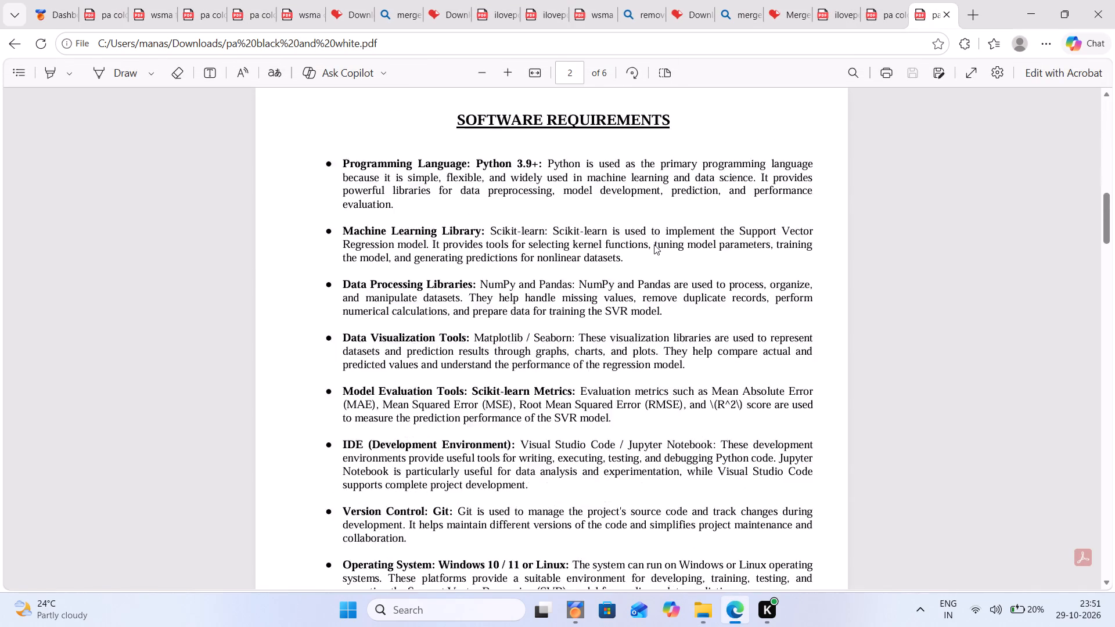
pyautogui.scroll(-20, 654, 244)
pyautogui.scroll(-20, 654, 244)
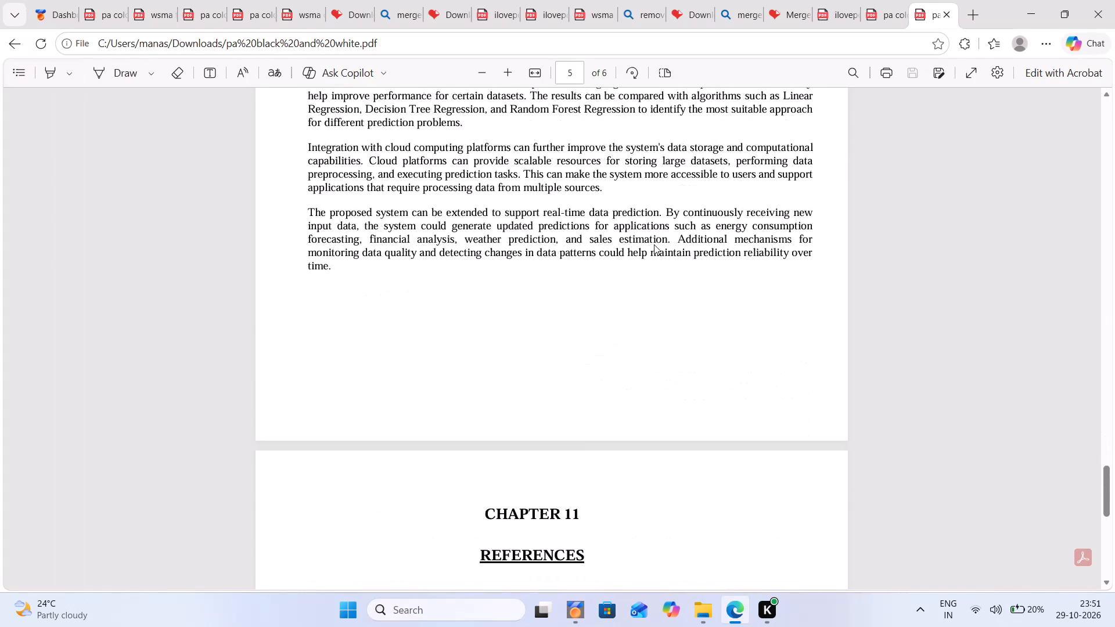
pyautogui.scroll(-12, 654, 244)
# In iLovePDF, merge "ilovepdf_merged (1)" with "pa color printouts_removed (1)" and "pa black and white", in that order, and download the merged PDF.
pyautogui.click(784, 15)
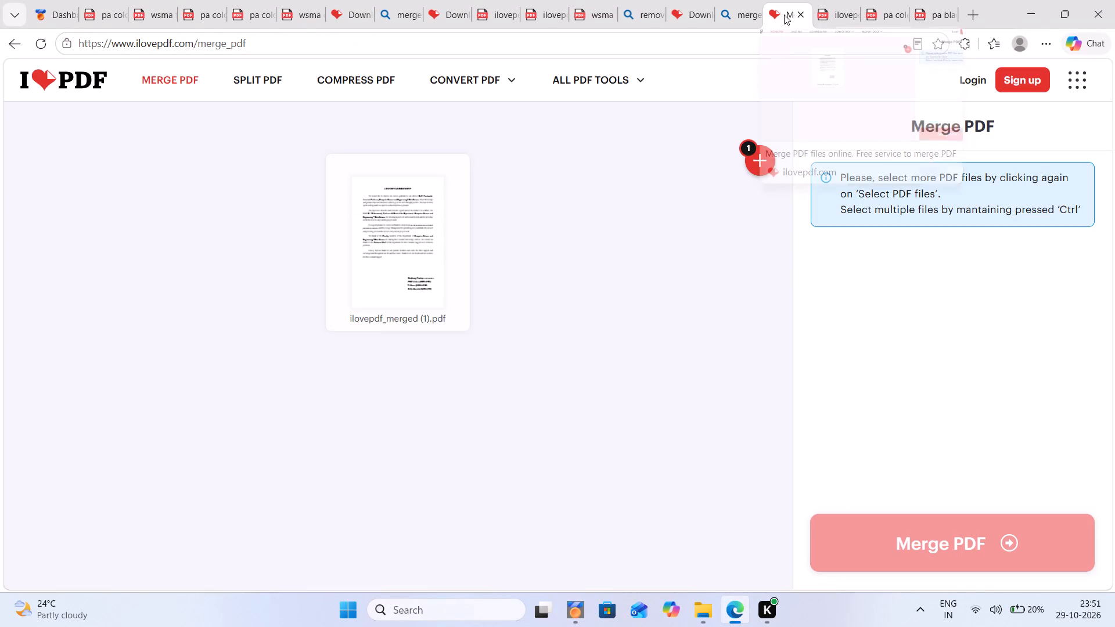
pyautogui.click(765, 161)
pyautogui.doubleClick(254, 131)
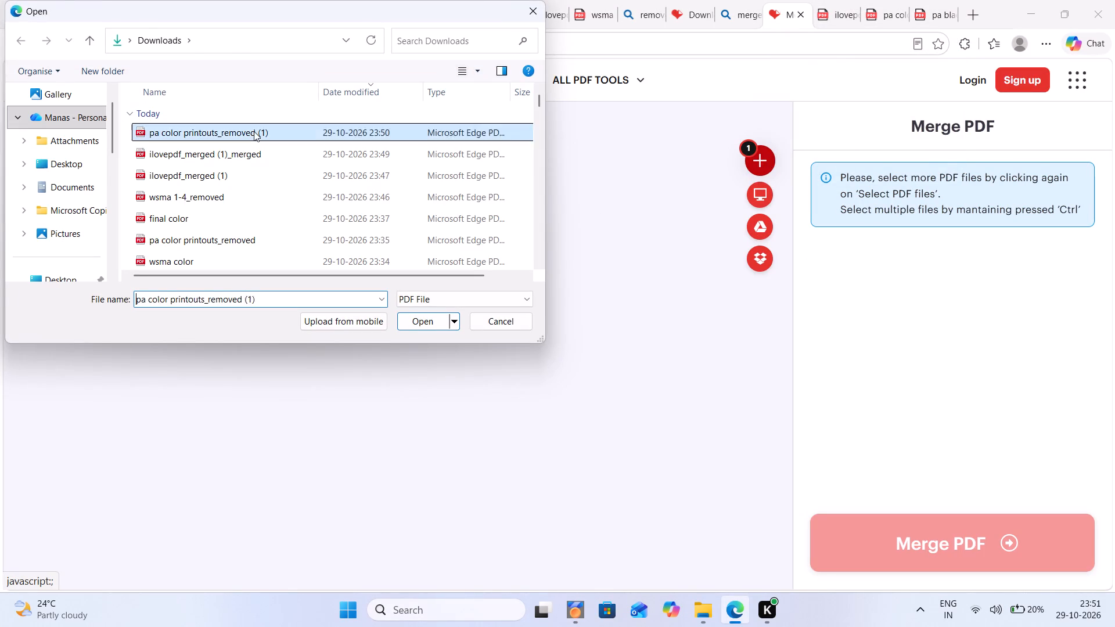
pyautogui.click(759, 160)
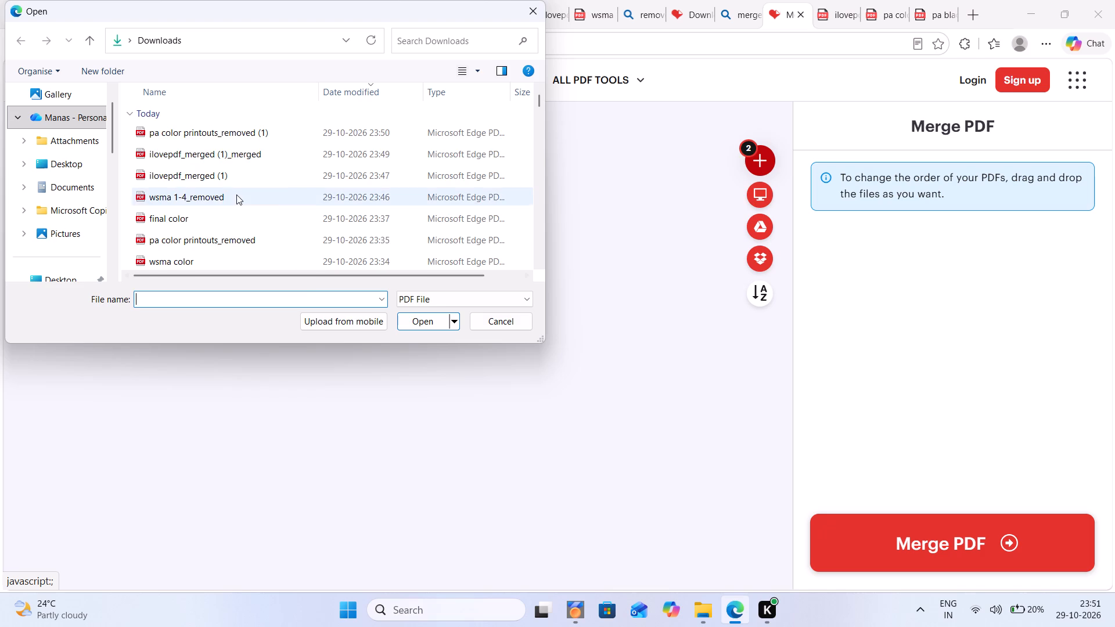
pyautogui.scroll(-3, 236, 194)
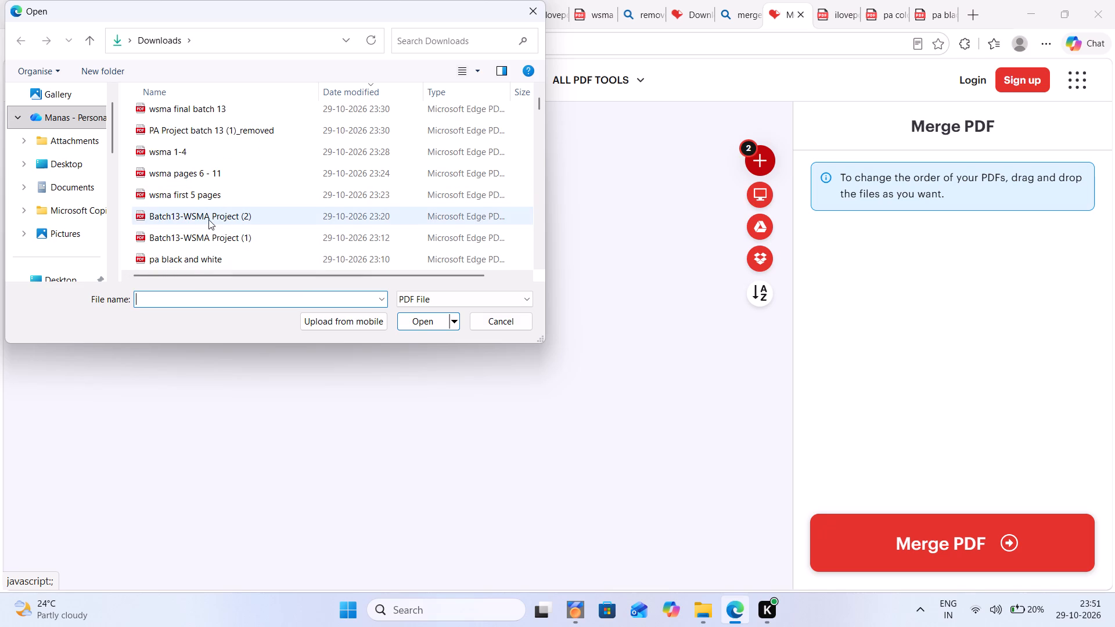
pyautogui.doubleClick(205, 257)
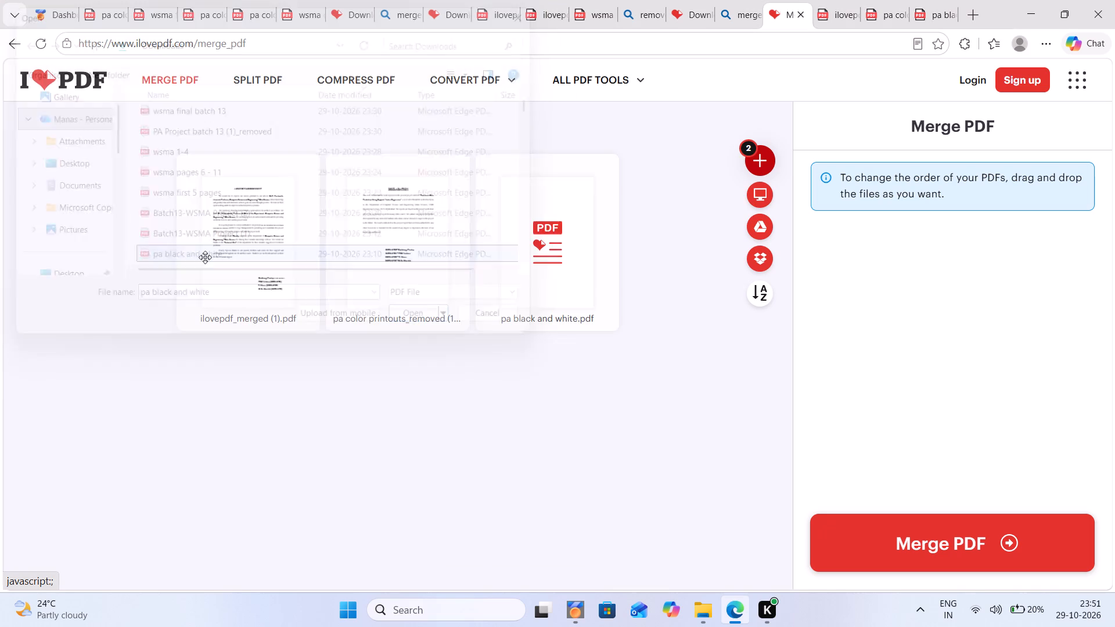
pyautogui.click(901, 530)
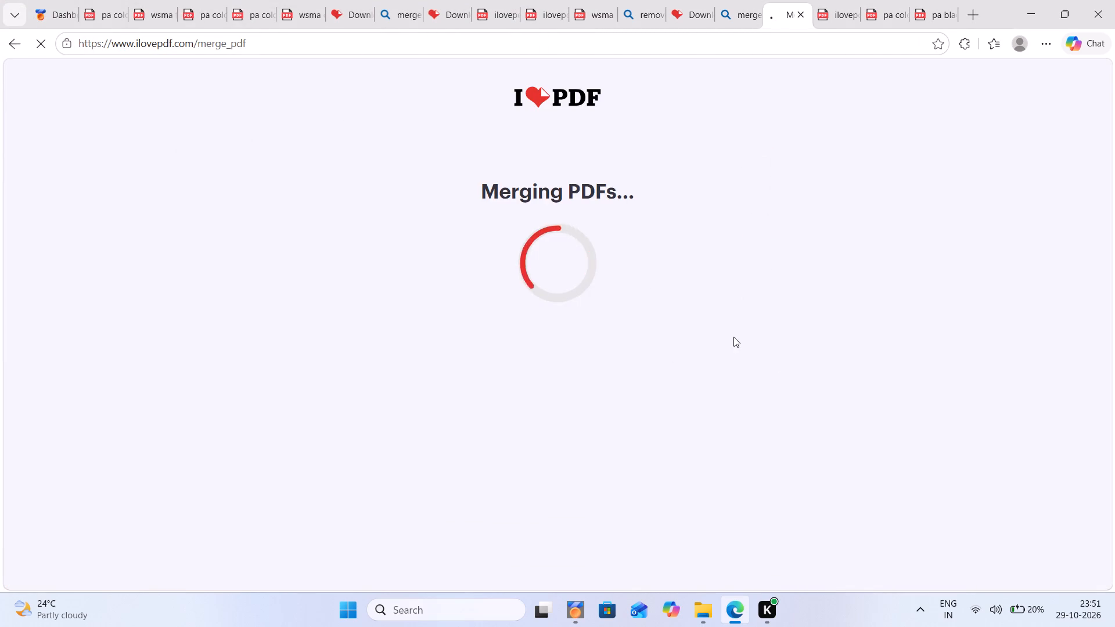
pyautogui.click(603, 214)
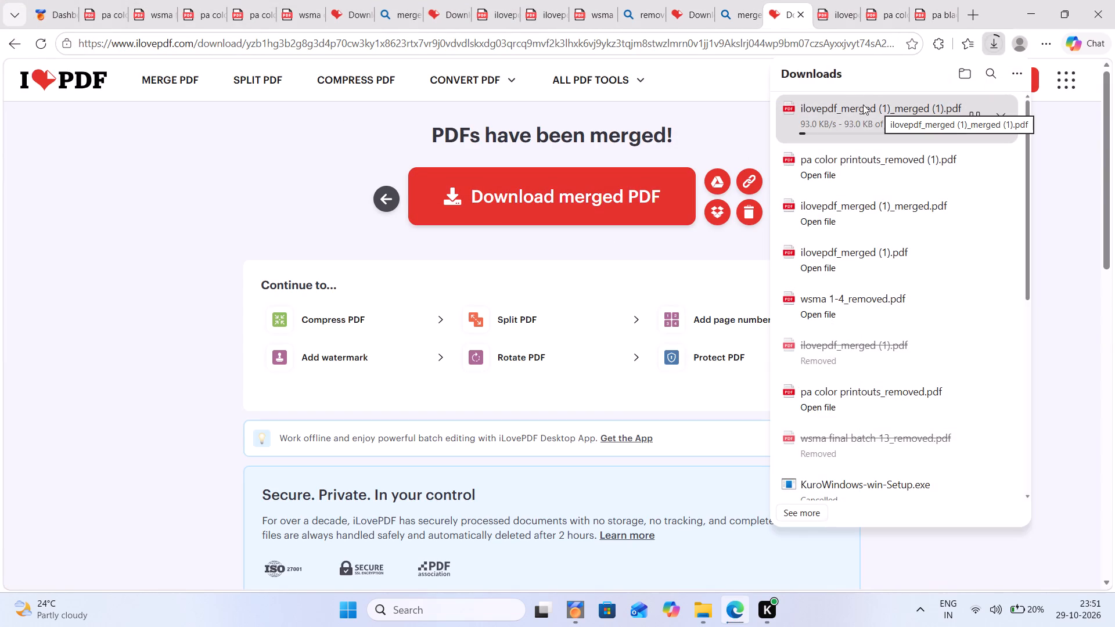
# Open the downloaded "ilovepdf_merged (1)_merged (1)" to check its opening page, and reopen it from the refreshed, date-sorted Downloads folder.
pyautogui.doubleClick(853, 102)
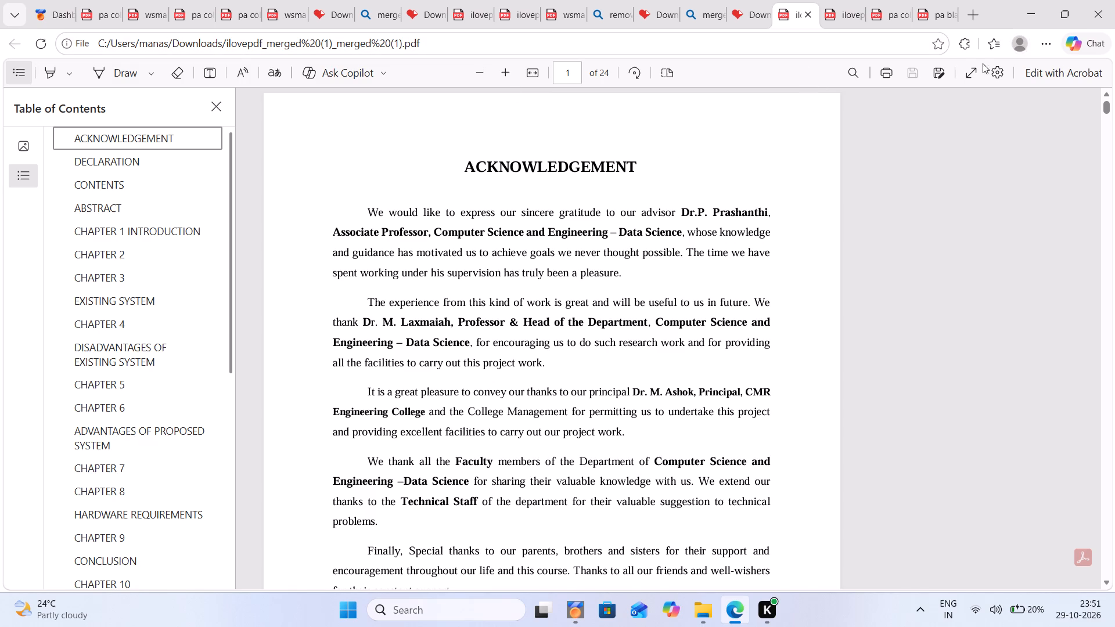
pyautogui.click(756, 1)
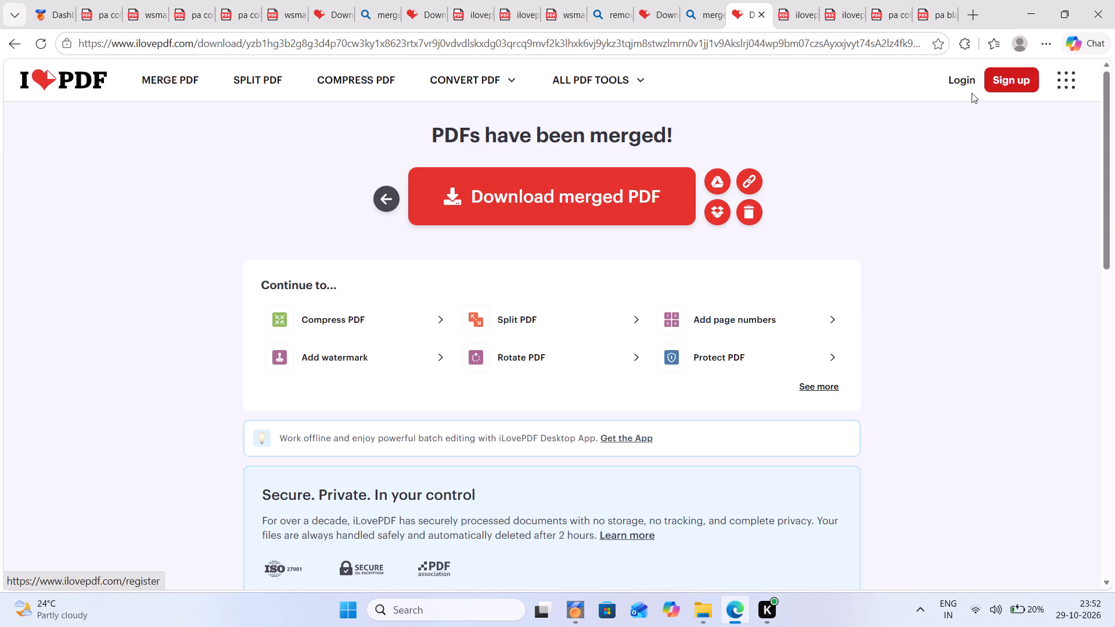
pyautogui.click(711, 614)
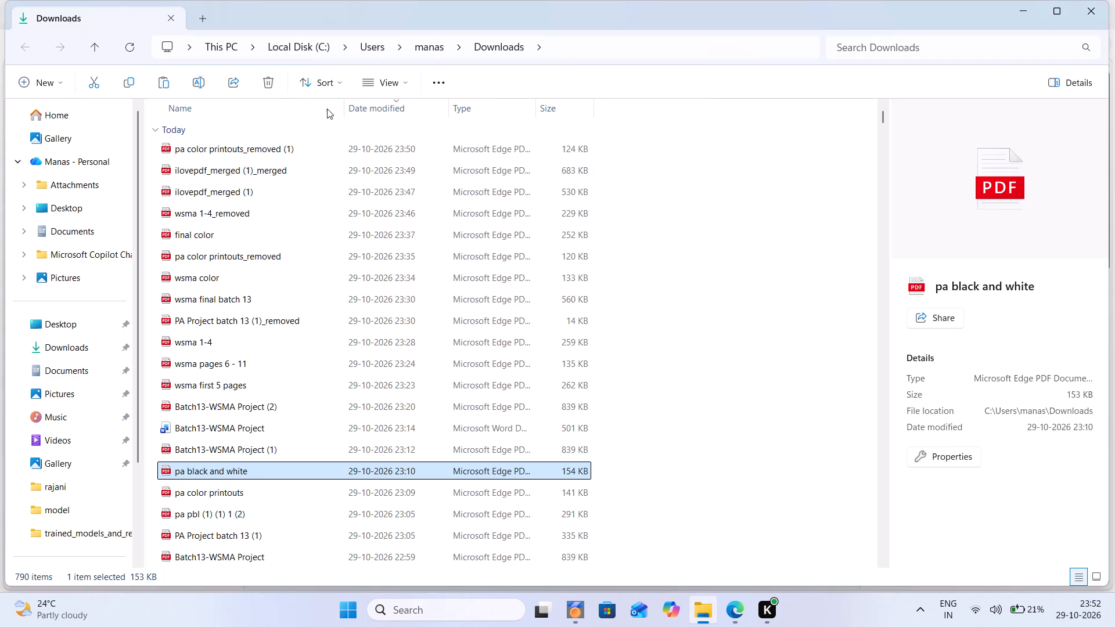
pyautogui.click(390, 112)
pyautogui.click(390, 112)
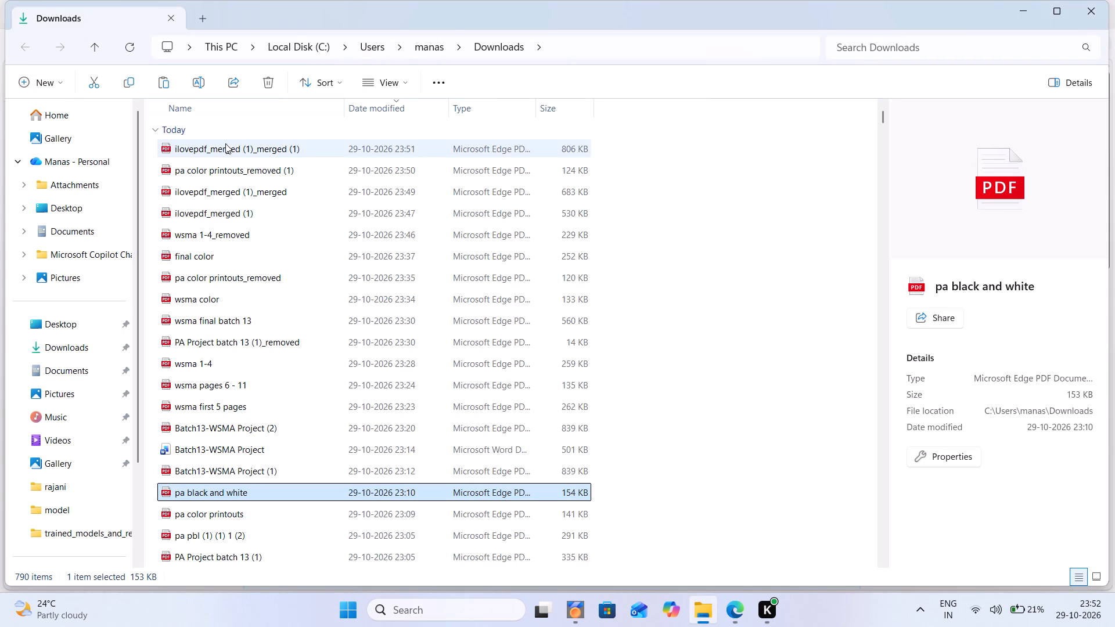
pyautogui.doubleClick(225, 143)
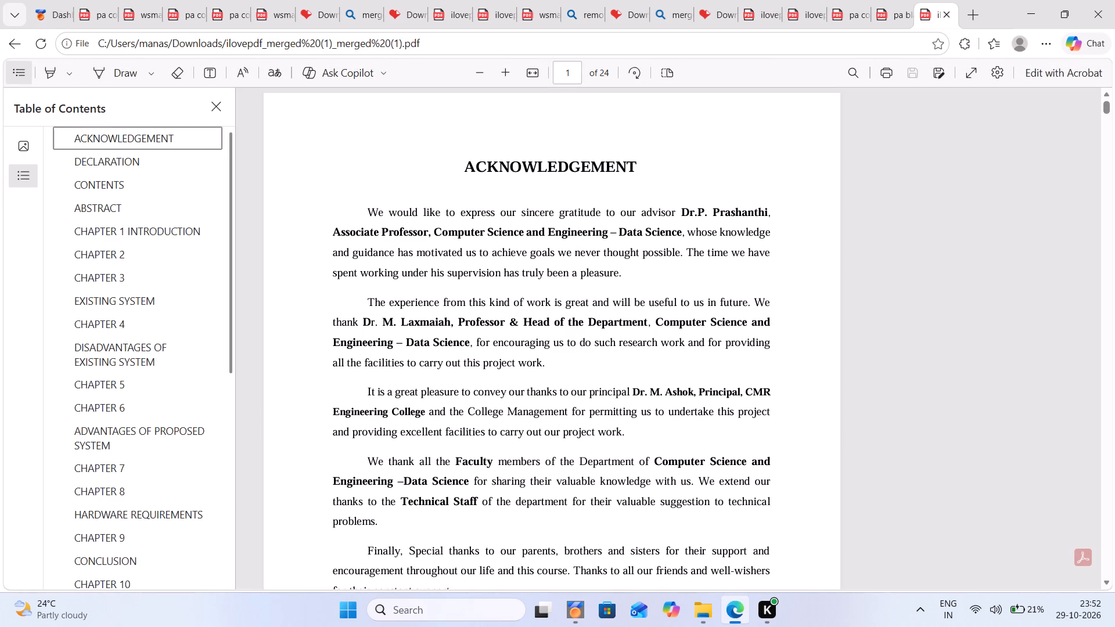
# Rename the newly merged PDF in the Downloads folder as "black and white".
pyautogui.click(710, 618)
pyautogui.rightClick(249, 147)
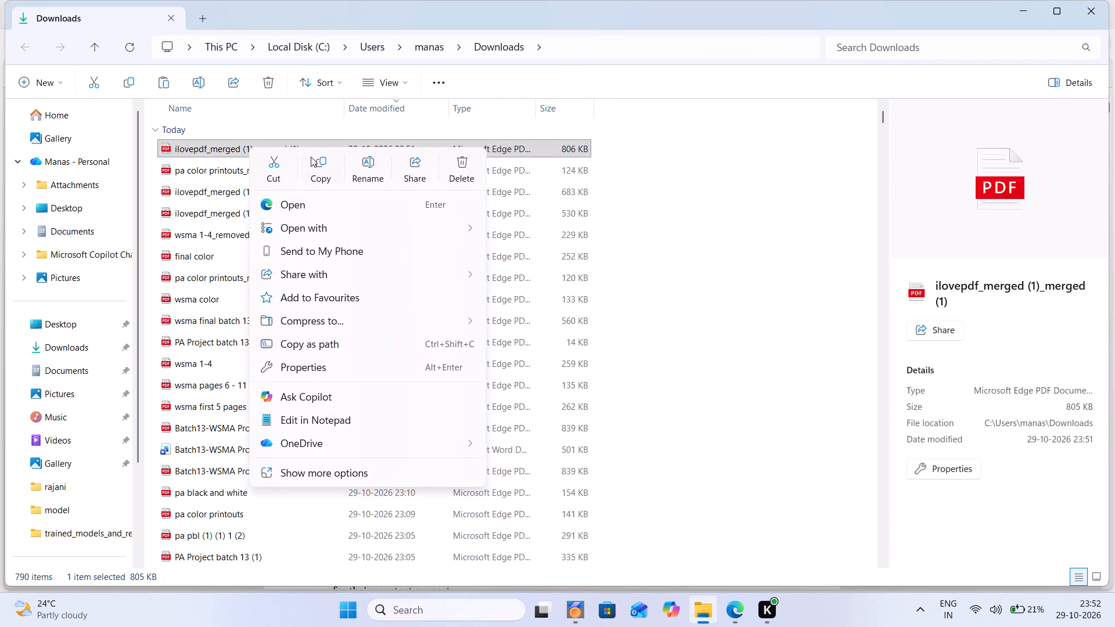
pyautogui.click(368, 167)
pyautogui.write('black and white')
pyautogui.press('space')
pyautogui.press('Return')
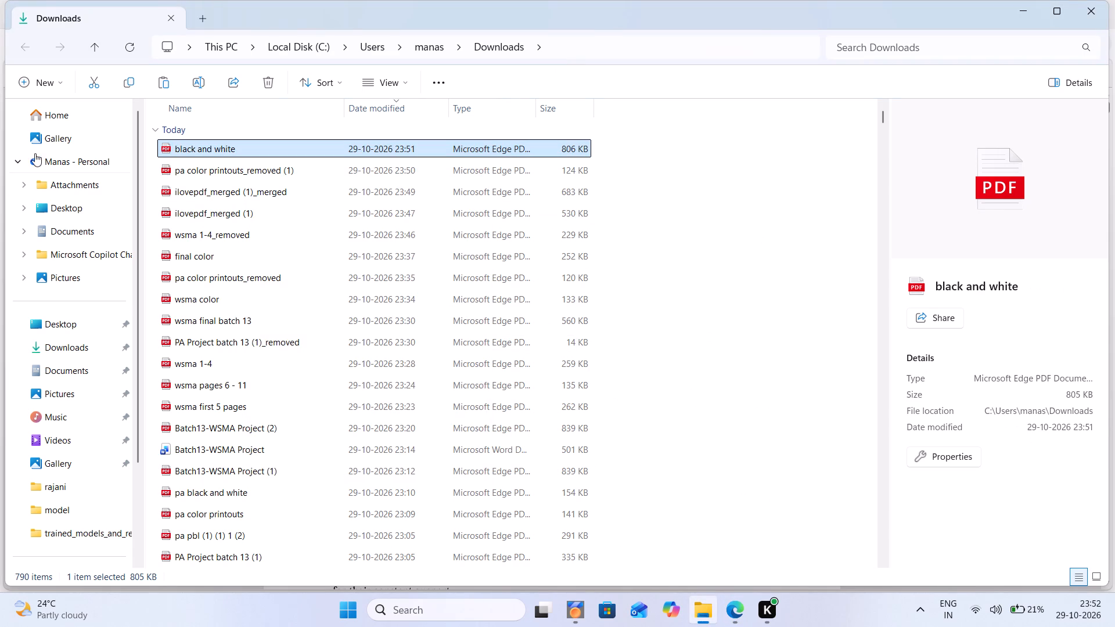
# Open "final color" from Downloads and examine its title and certificate pages for both projects.
pyautogui.doubleClick(268, 255)
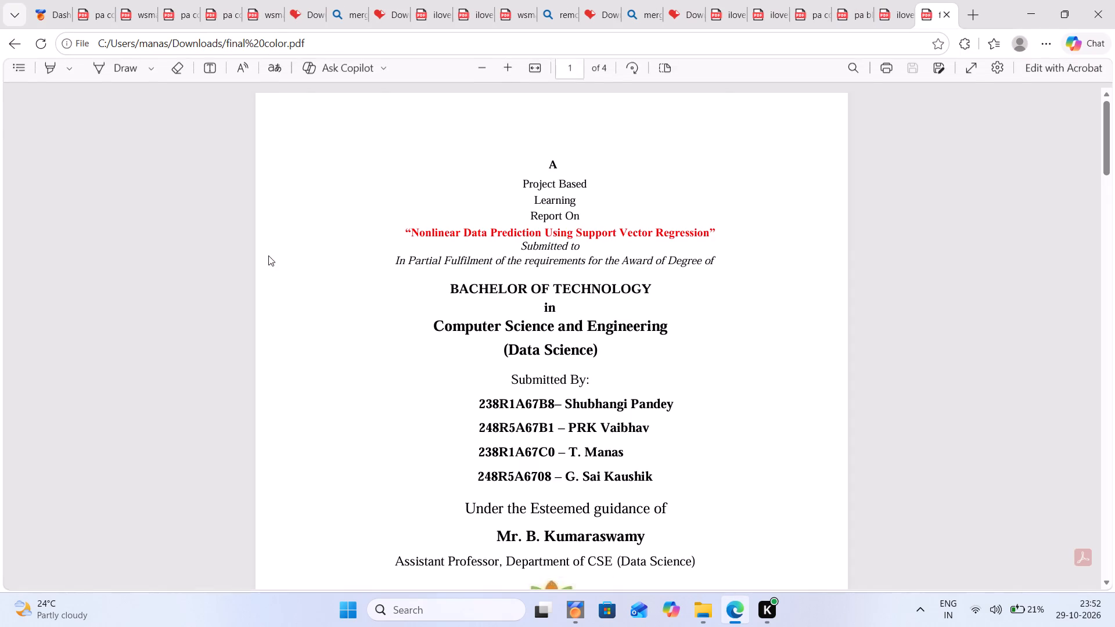
pyautogui.scroll(-20, 541, 237)
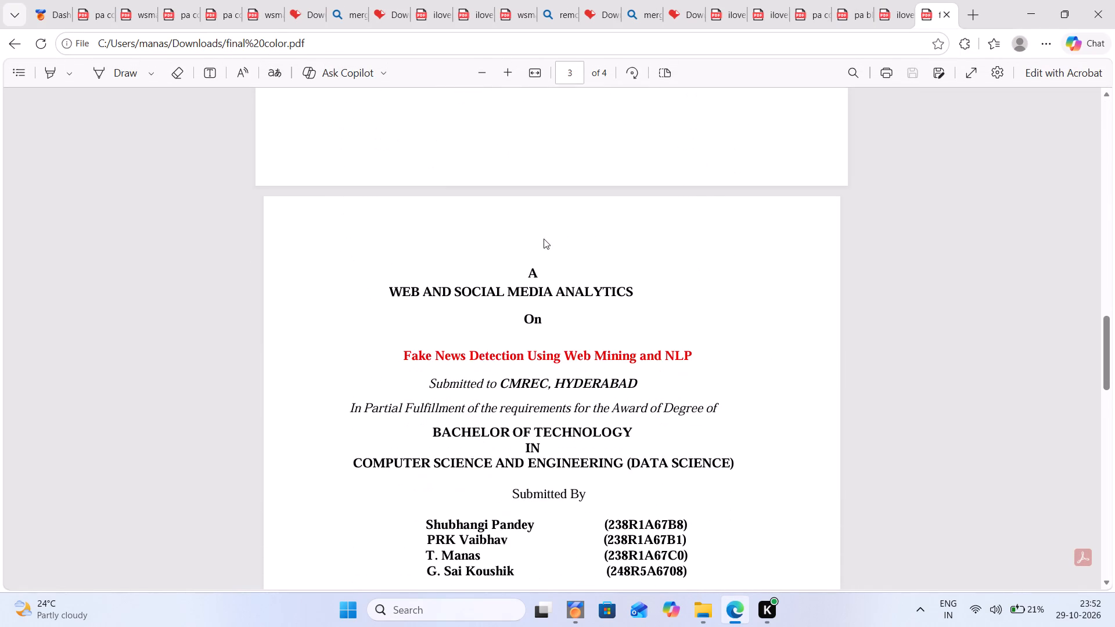
pyautogui.scroll(-20, 544, 239)
pyautogui.scroll(-3, 544, 239)
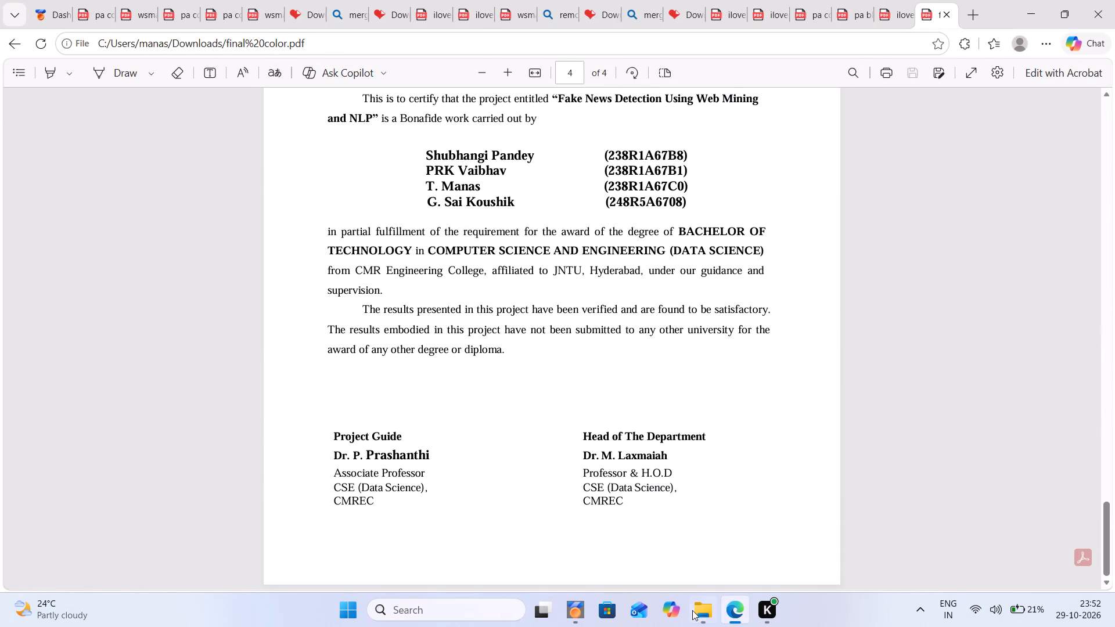
pyautogui.click(692, 612)
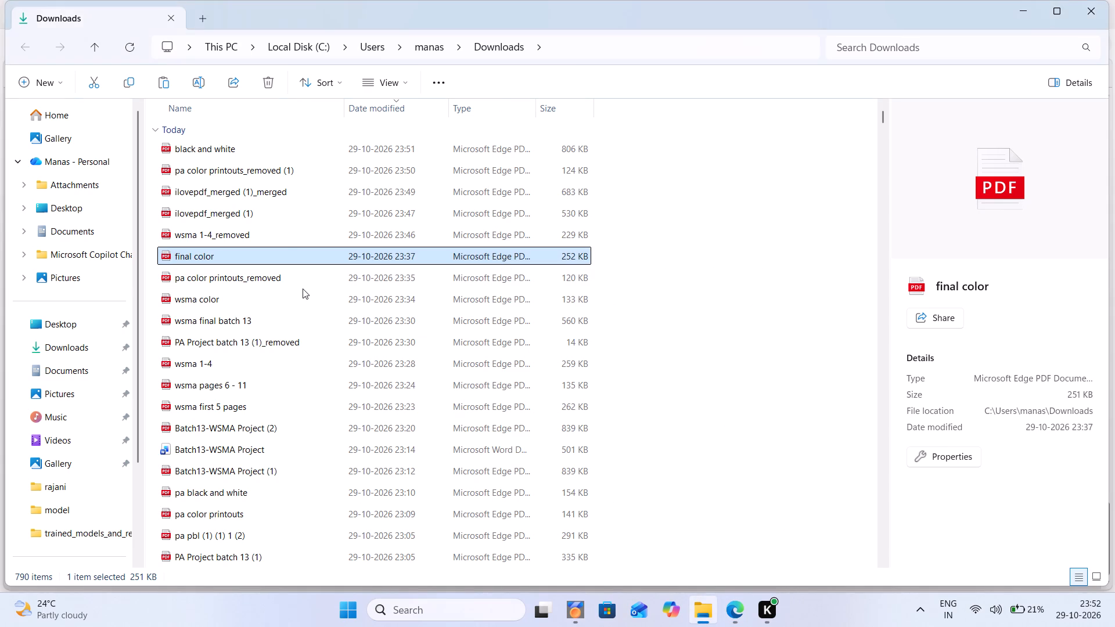
pyautogui.click(728, 626)
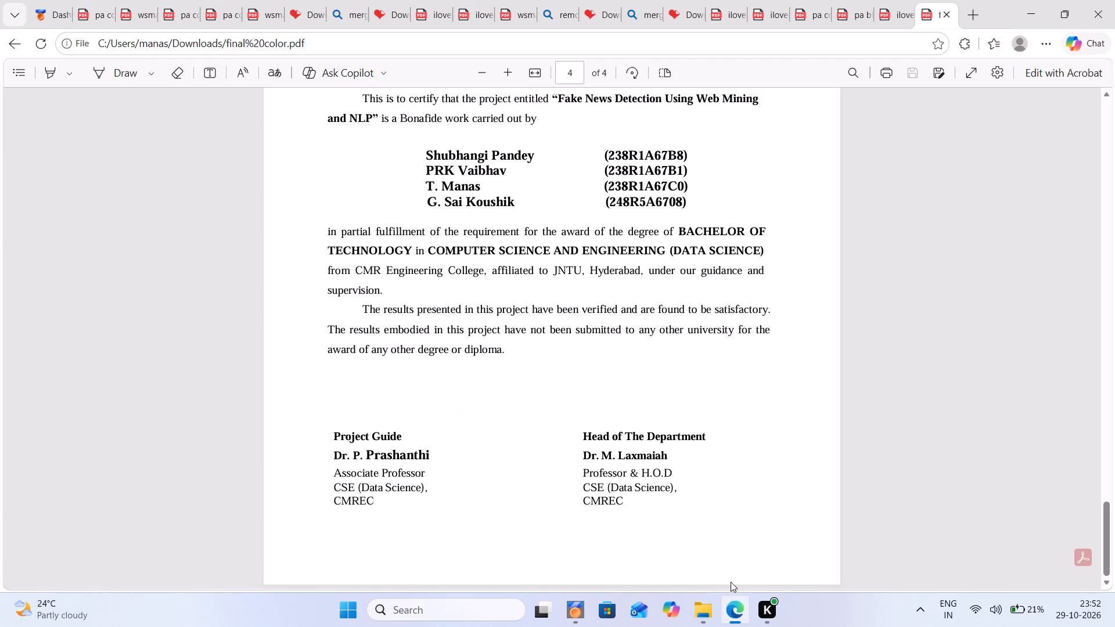